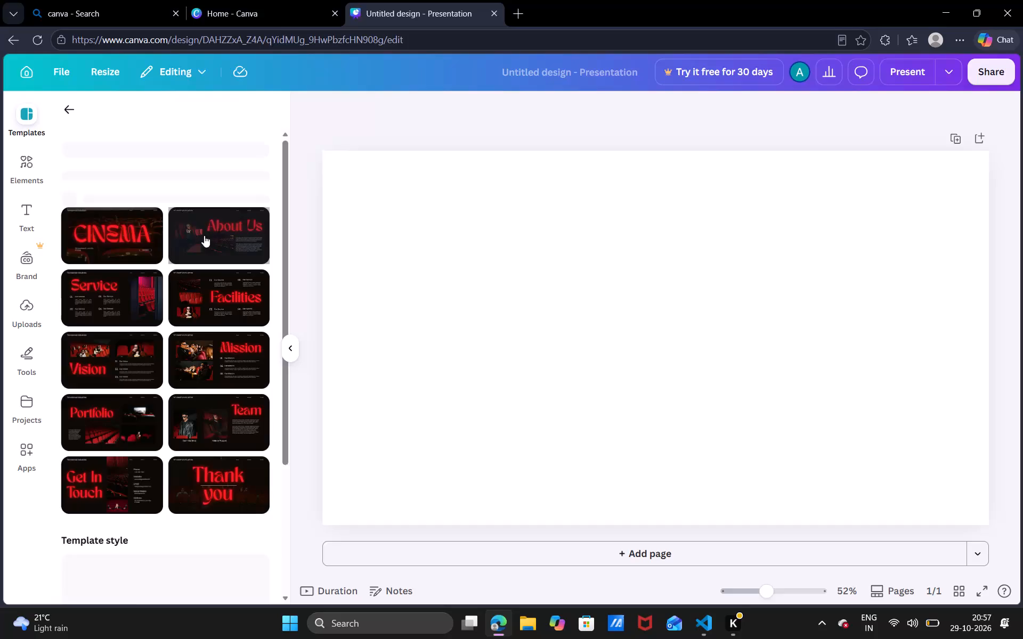
Apply the CINEMA cover page of the Red Black Neon Cinema Presentation template to the blank page.
{"action": "left_click_drag", "start_coordinate": [102, 281], "coordinate": [213, 317]}
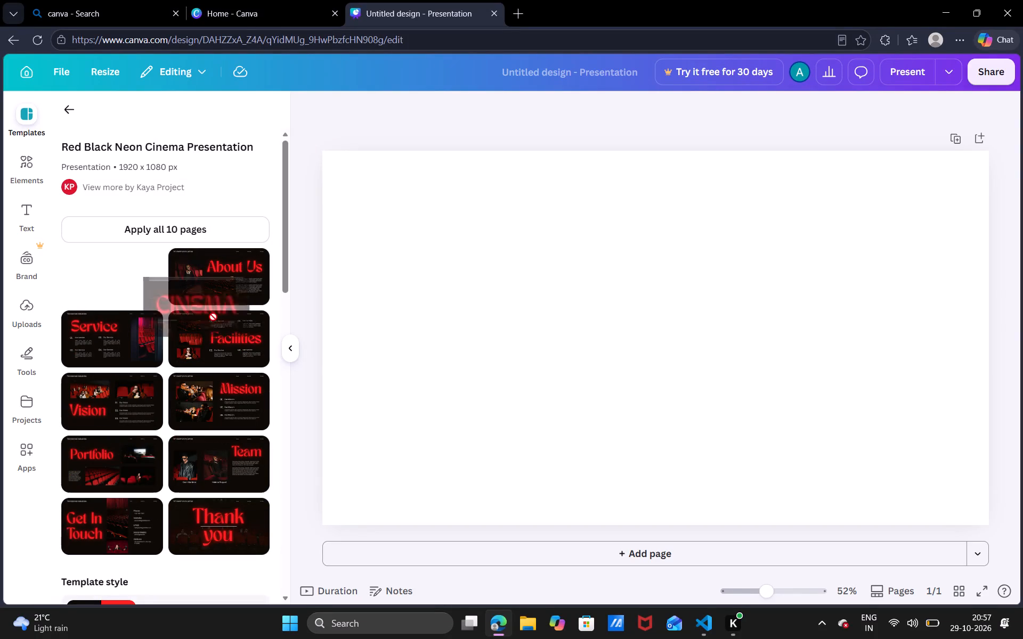
{"action": "left_click_drag", "start_coordinate": [213, 317], "coordinate": [448, 251]}
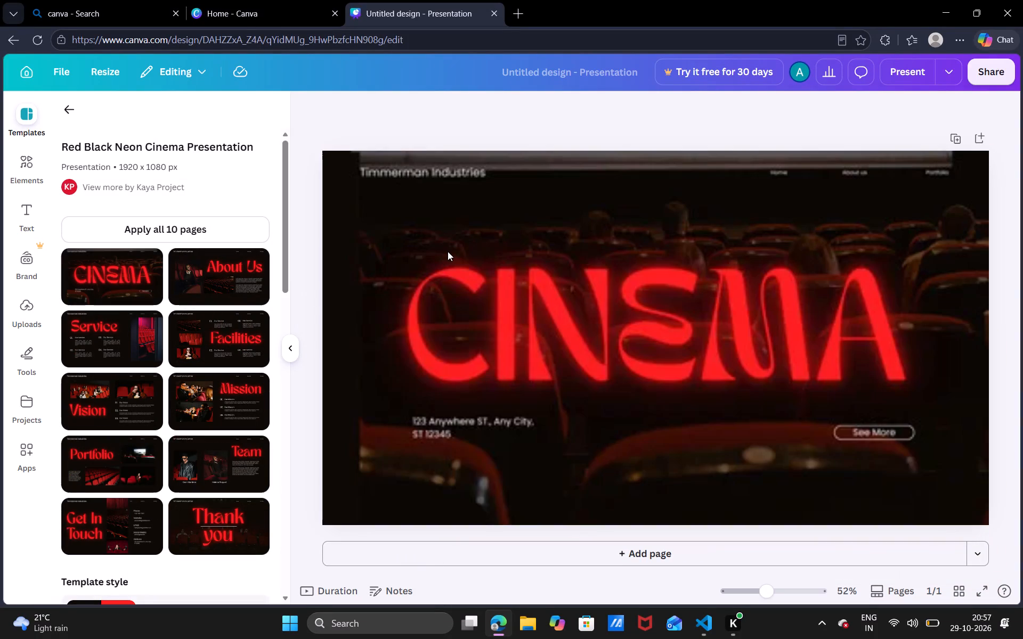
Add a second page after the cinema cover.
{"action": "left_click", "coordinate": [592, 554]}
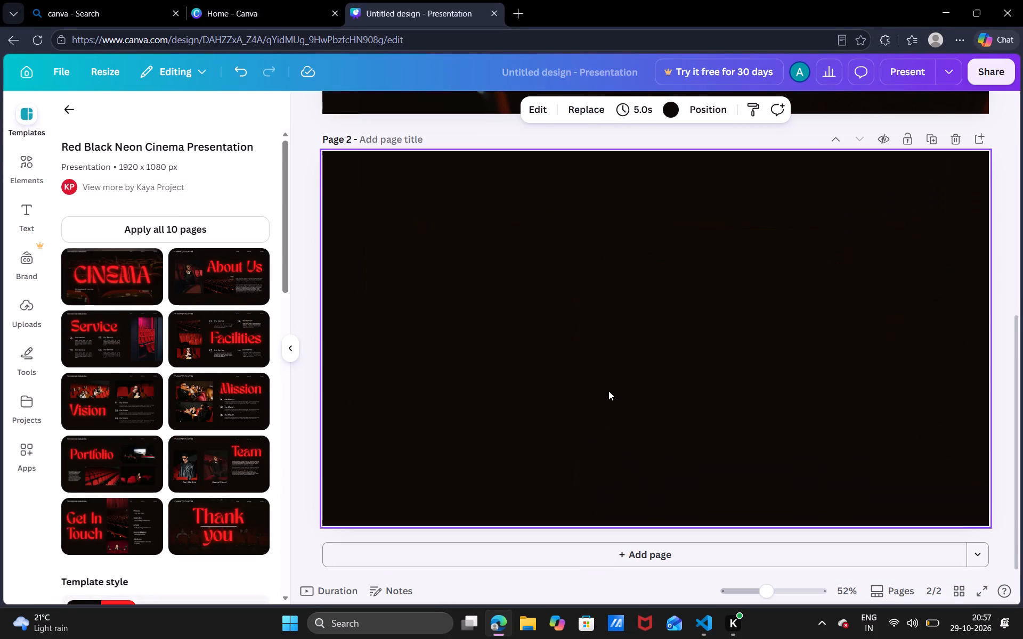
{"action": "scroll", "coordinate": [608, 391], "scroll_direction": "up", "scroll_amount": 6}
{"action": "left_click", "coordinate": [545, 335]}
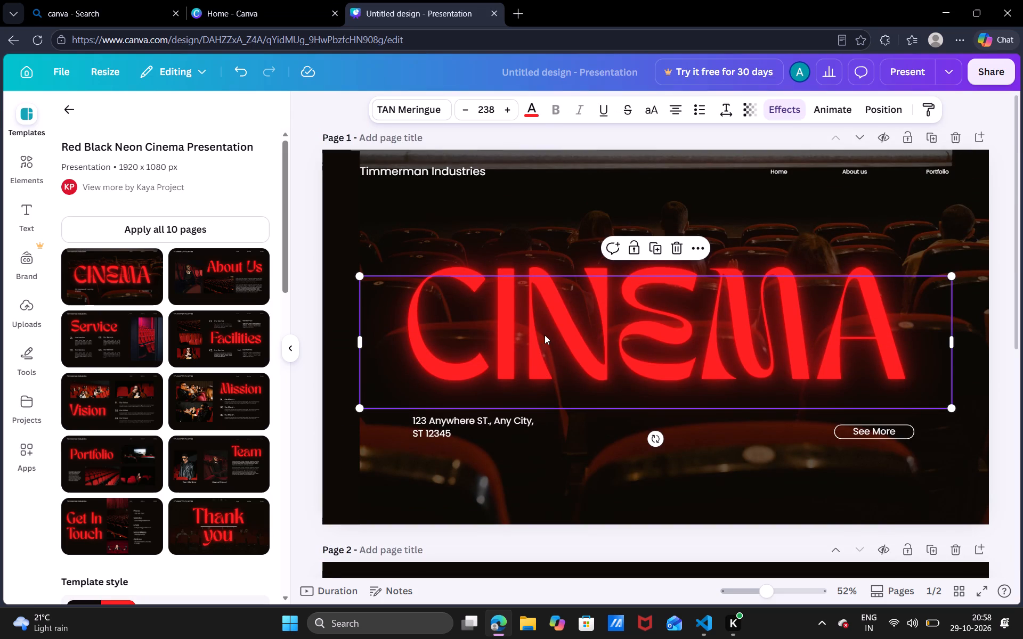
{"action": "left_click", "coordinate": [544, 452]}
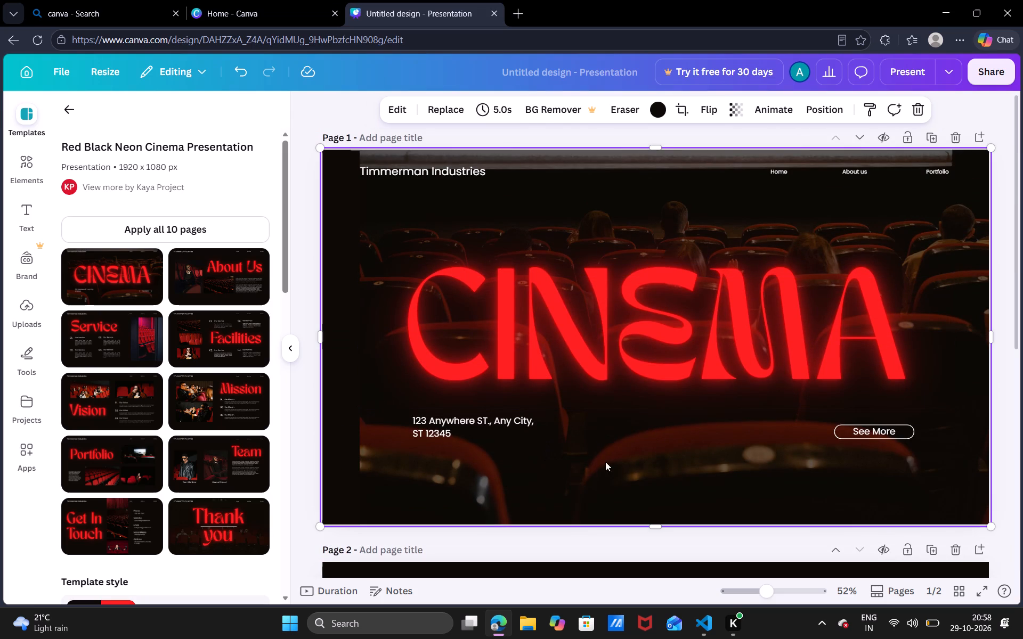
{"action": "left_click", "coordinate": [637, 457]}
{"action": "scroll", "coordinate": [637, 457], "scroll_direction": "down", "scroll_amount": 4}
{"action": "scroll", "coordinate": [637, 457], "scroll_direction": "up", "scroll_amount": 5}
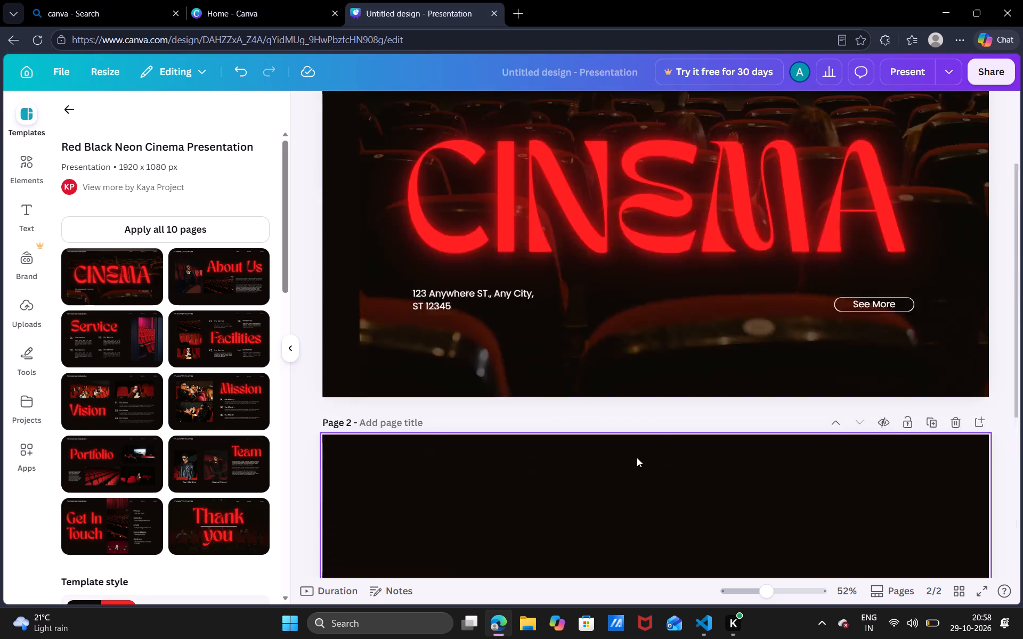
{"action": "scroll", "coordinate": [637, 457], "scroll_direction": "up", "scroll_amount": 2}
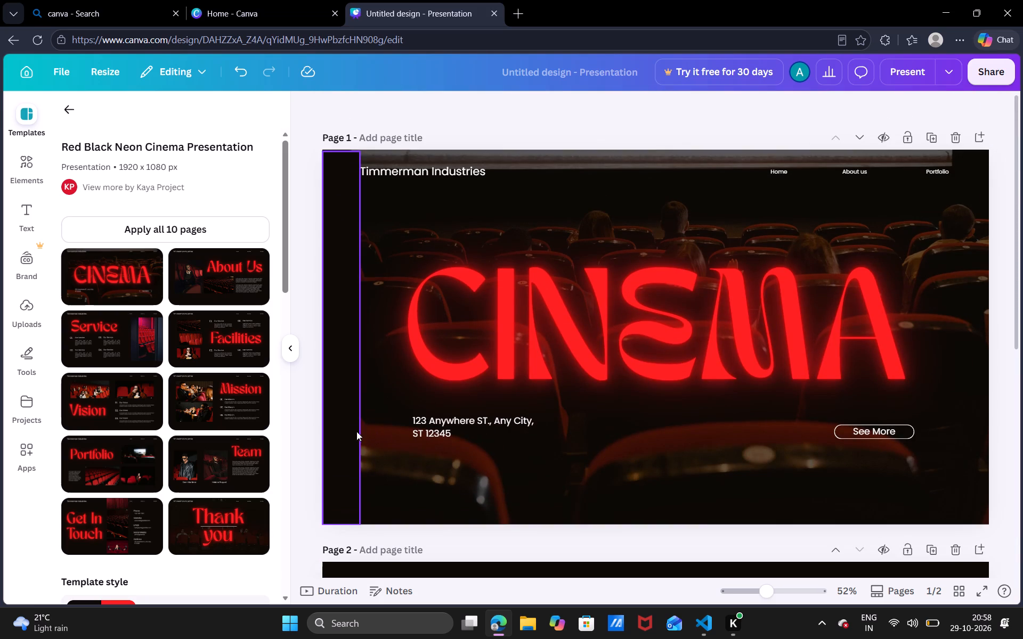
Delete the empty second page and the black vertical strip along the cover page's left edge.
{"action": "left_click", "coordinate": [355, 383]}
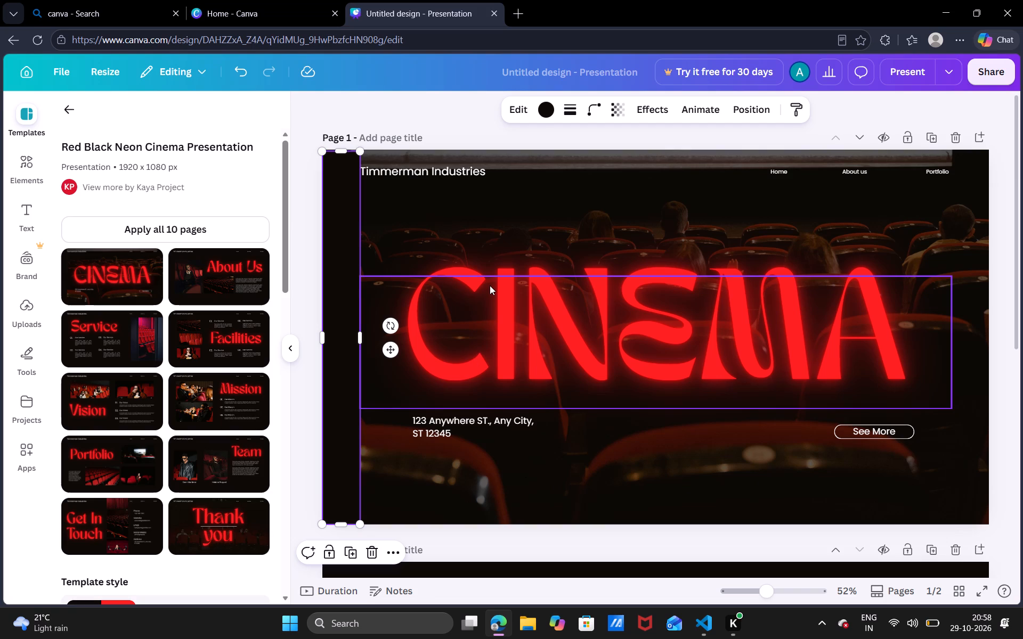
{"action": "scroll", "coordinate": [490, 285], "scroll_direction": "down", "scroll_amount": 4}
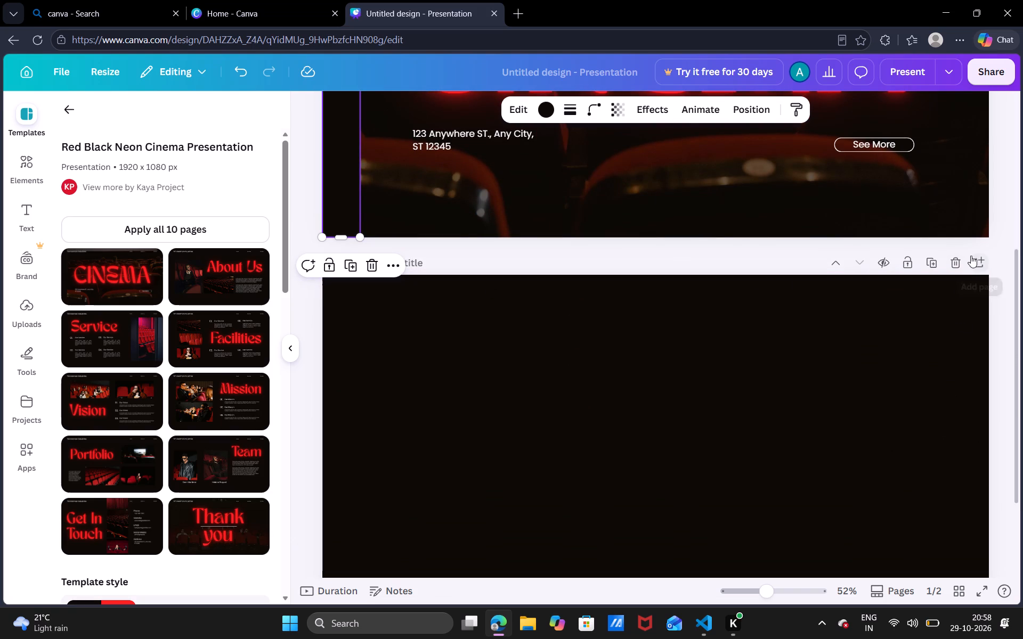
{"action": "left_click", "coordinate": [955, 257]}
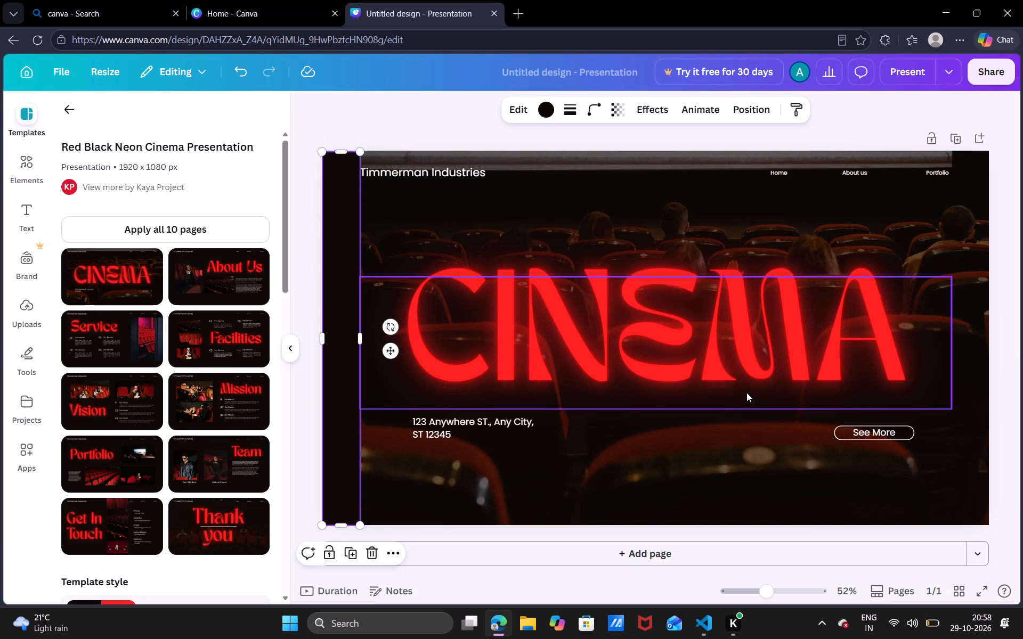
{"action": "left_click", "coordinate": [368, 552]}
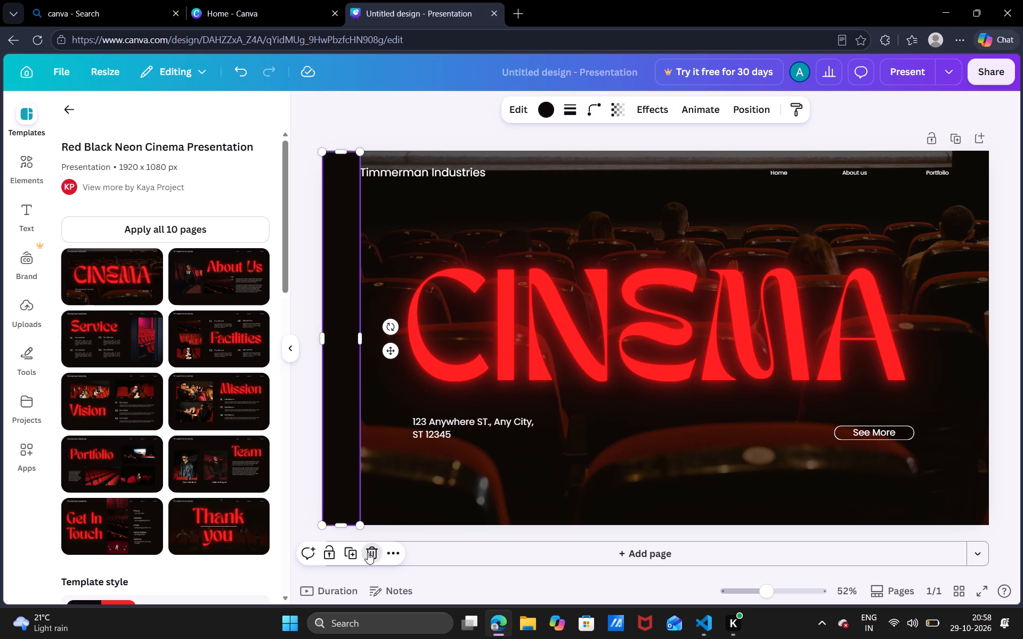
Return to the full presentation template list and browse the suggested designs.
{"action": "left_click", "coordinate": [66, 109]}
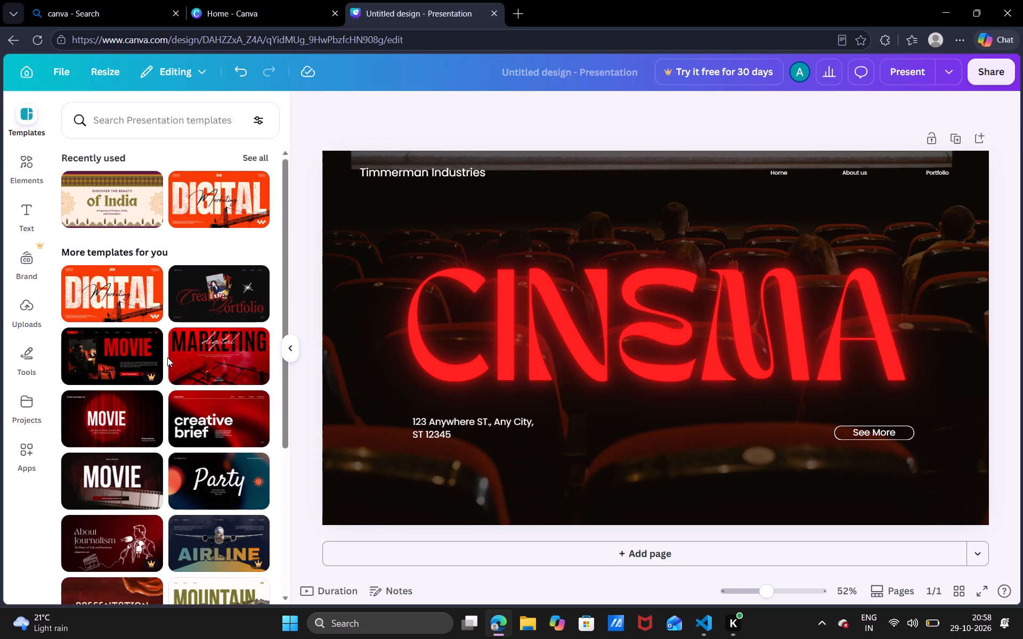
{"action": "scroll", "coordinate": [167, 357], "scroll_direction": "down", "scroll_amount": 3}
{"action": "scroll", "coordinate": [168, 476], "scroll_direction": "down", "scroll_amount": 1}
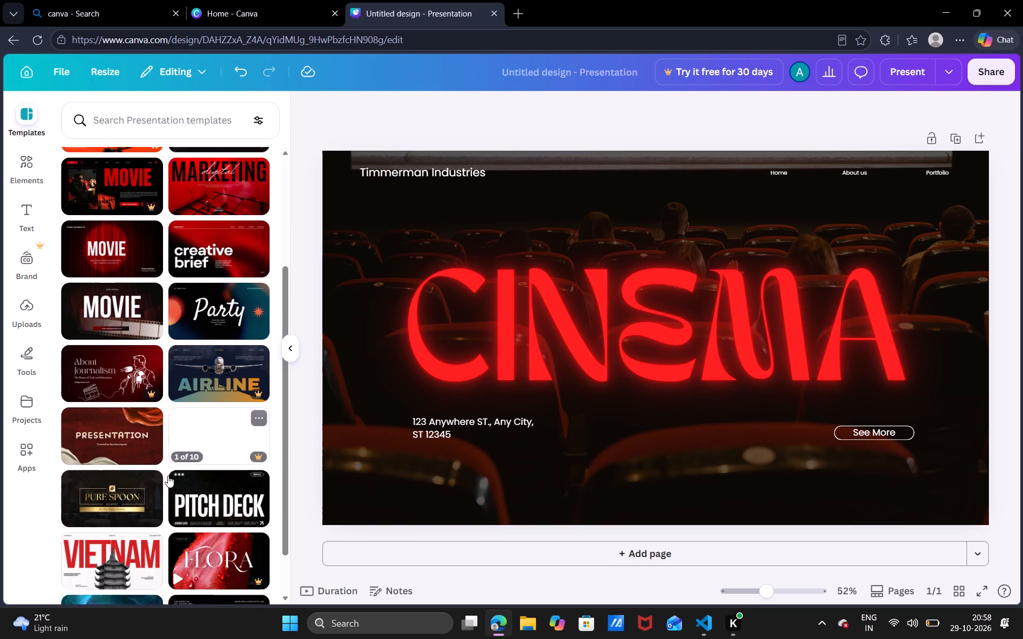
{"action": "scroll", "coordinate": [168, 476], "scroll_direction": "down", "scroll_amount": 2}
{"action": "left_click", "coordinate": [480, 463]}
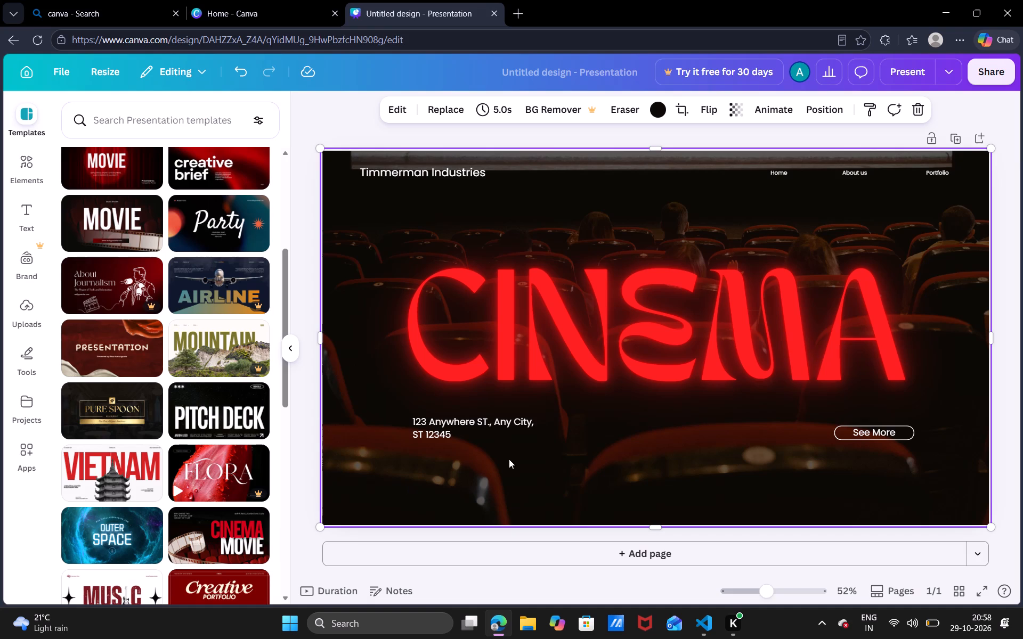
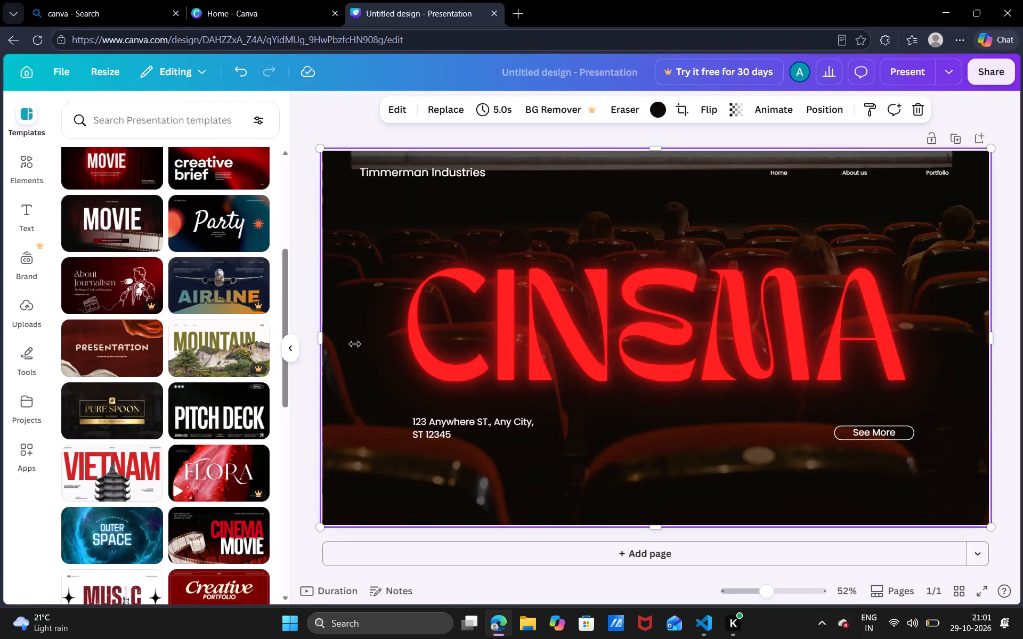
Look through the pages of the Blue Orange Gradient Dynamic Airline Presentation template and return to the template list.
{"action": "left_click", "coordinate": [241, 263]}
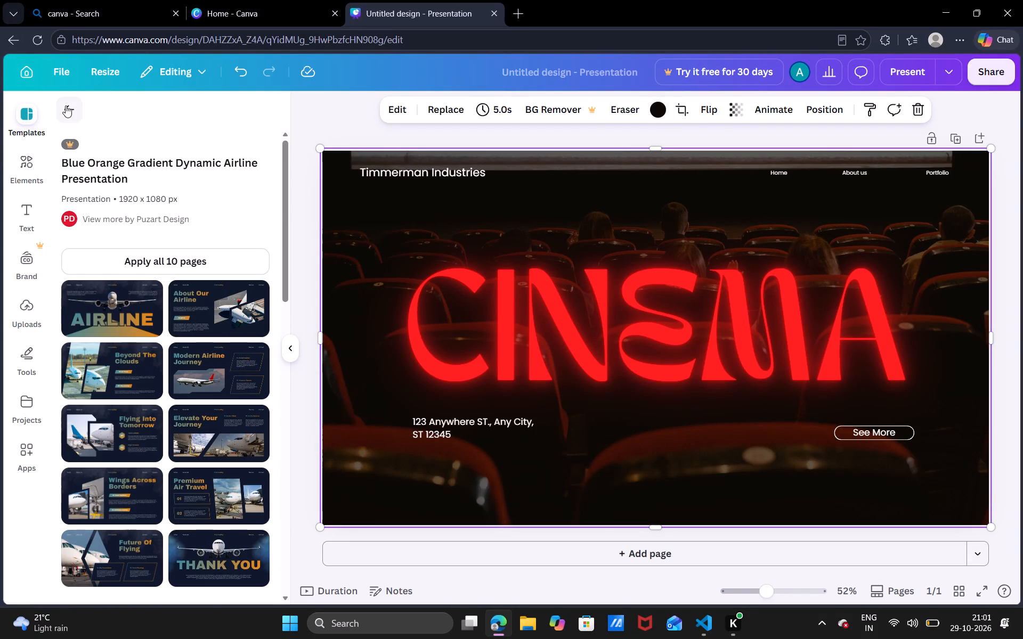
{"action": "left_click", "coordinate": [66, 105]}
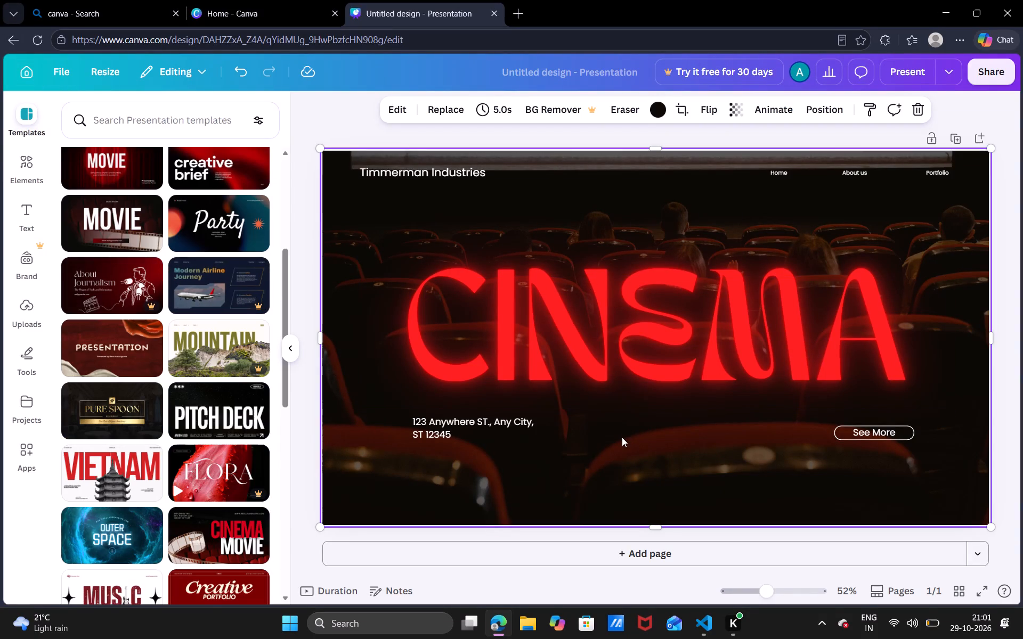
{"action": "scroll", "coordinate": [478, 388], "scroll_direction": "down", "scroll_amount": 5}
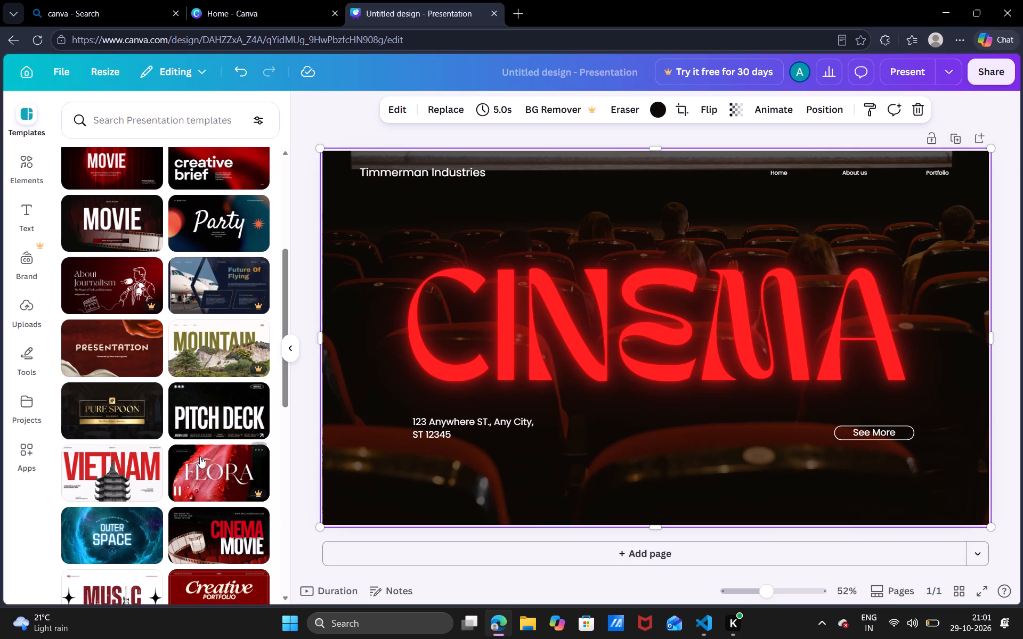
Replace the cinema cover with the VIETNAM cover page of the Red and White Bold Vietnam Presentation template.
{"action": "left_click", "coordinate": [102, 482]}
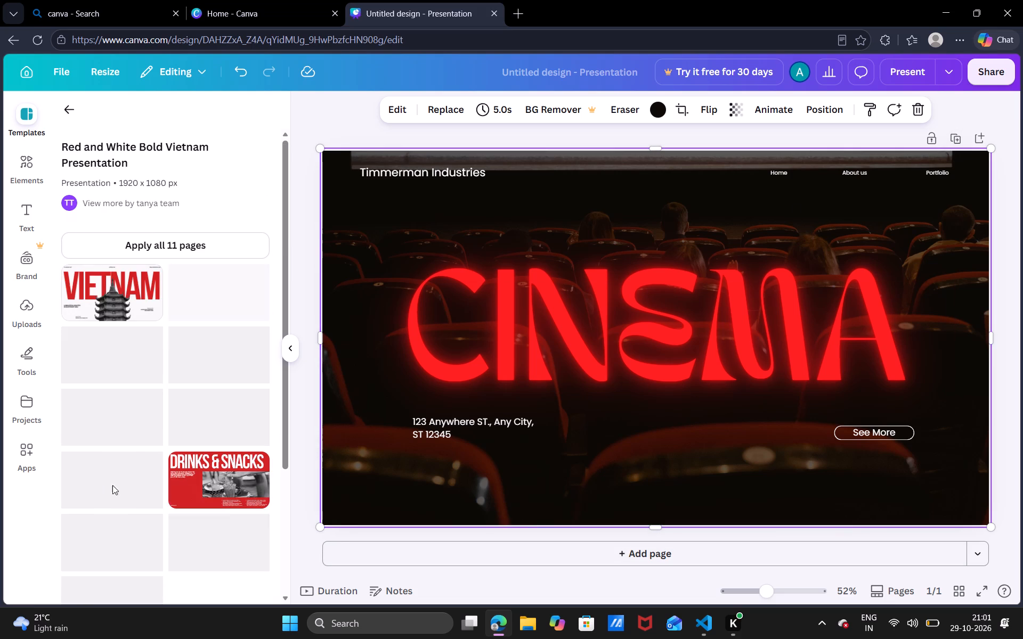
{"action": "left_click", "coordinate": [119, 293]}
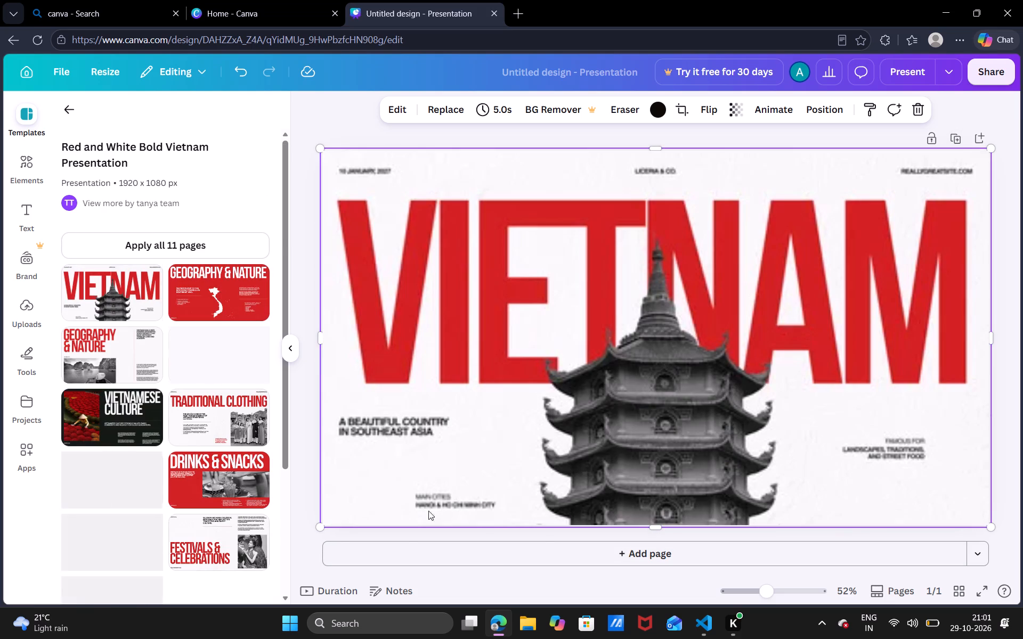
Add a blank second page after the Vietnam cover.
{"action": "left_click", "coordinate": [511, 562]}
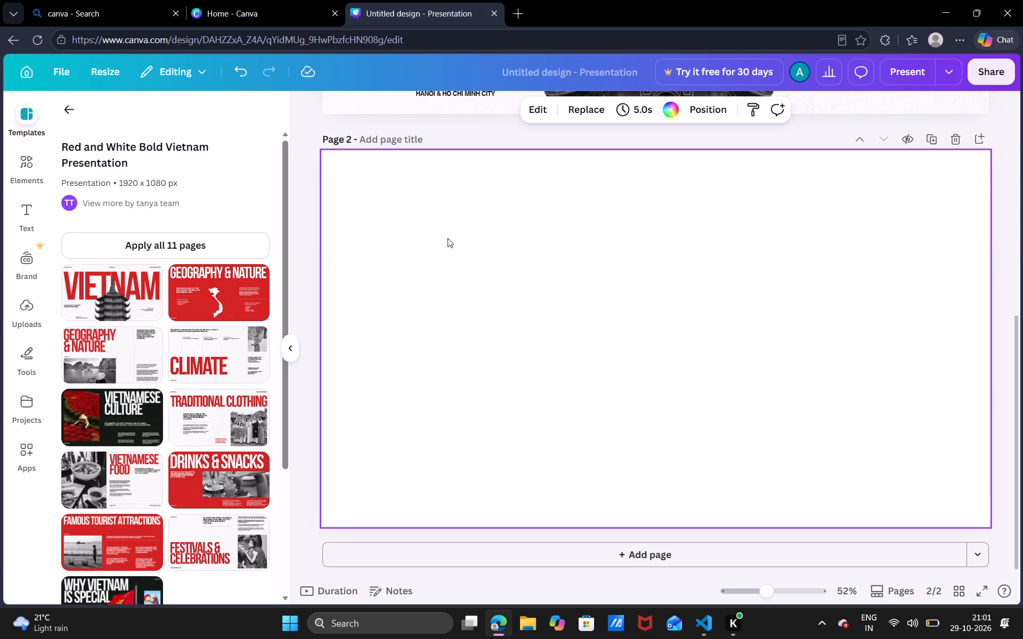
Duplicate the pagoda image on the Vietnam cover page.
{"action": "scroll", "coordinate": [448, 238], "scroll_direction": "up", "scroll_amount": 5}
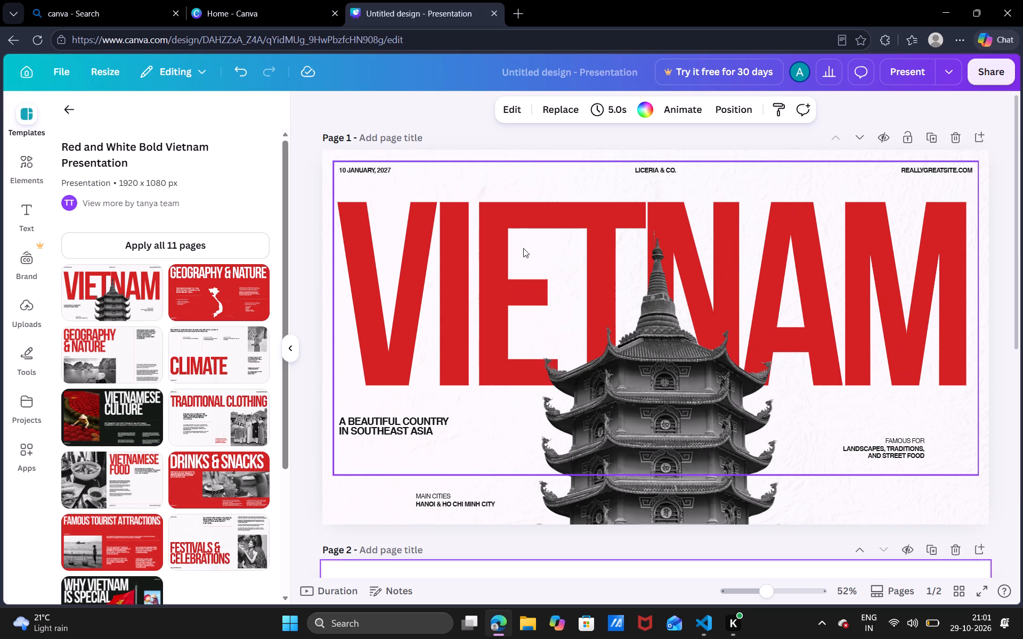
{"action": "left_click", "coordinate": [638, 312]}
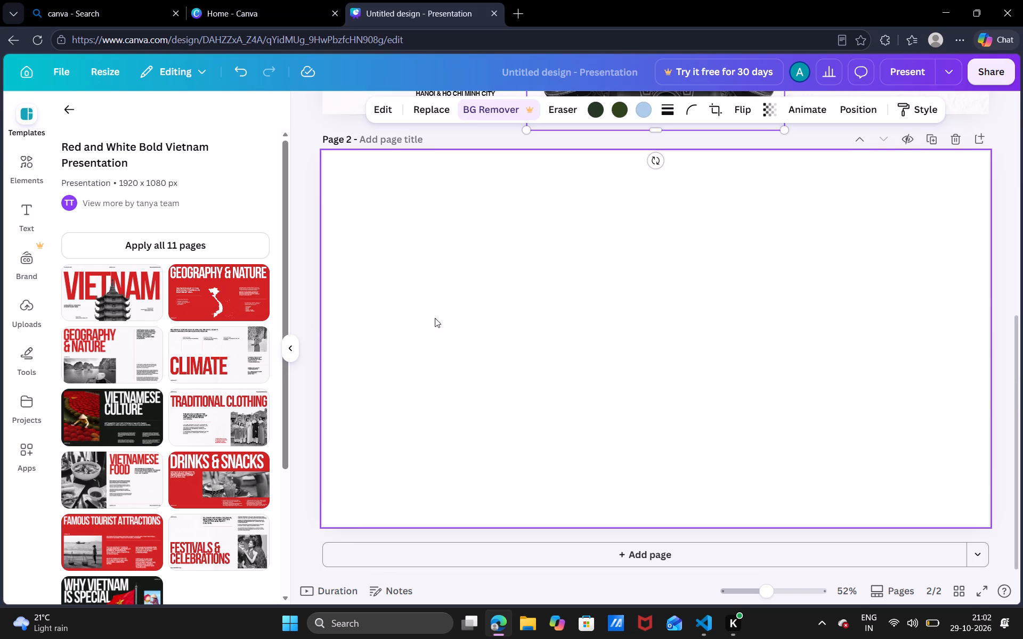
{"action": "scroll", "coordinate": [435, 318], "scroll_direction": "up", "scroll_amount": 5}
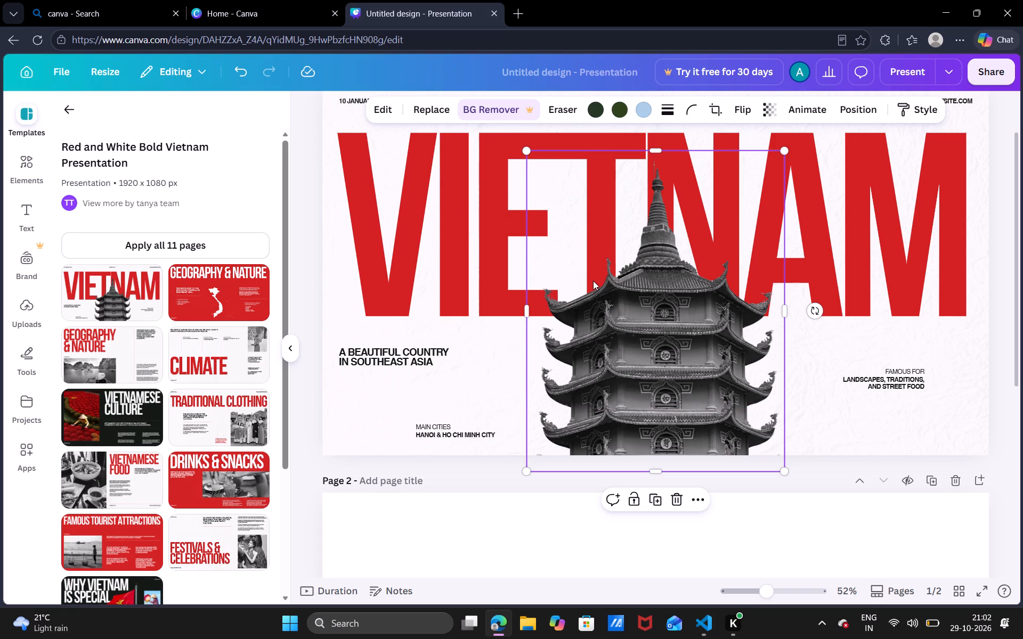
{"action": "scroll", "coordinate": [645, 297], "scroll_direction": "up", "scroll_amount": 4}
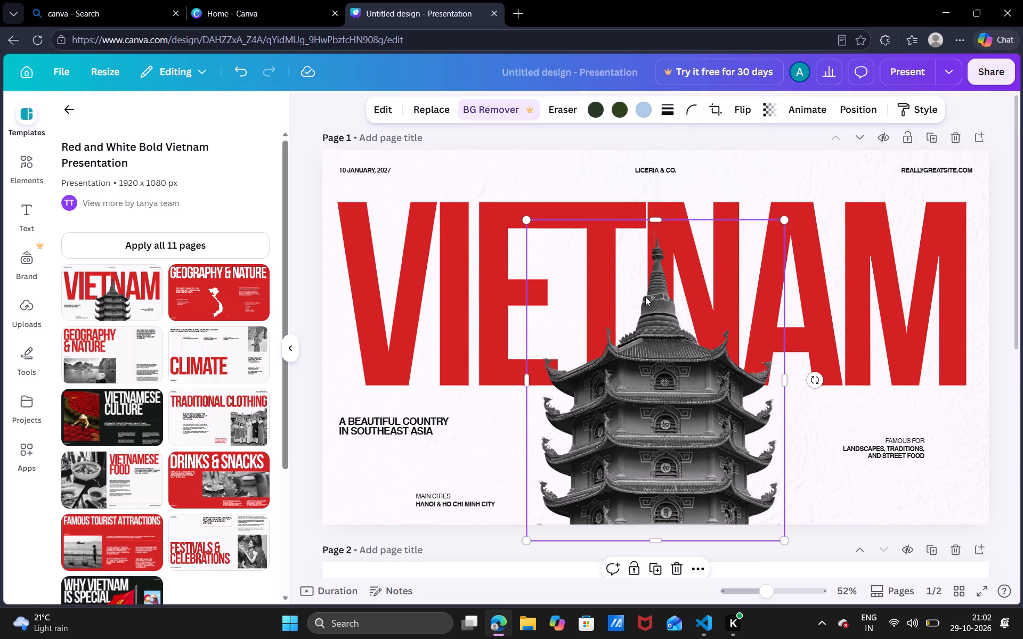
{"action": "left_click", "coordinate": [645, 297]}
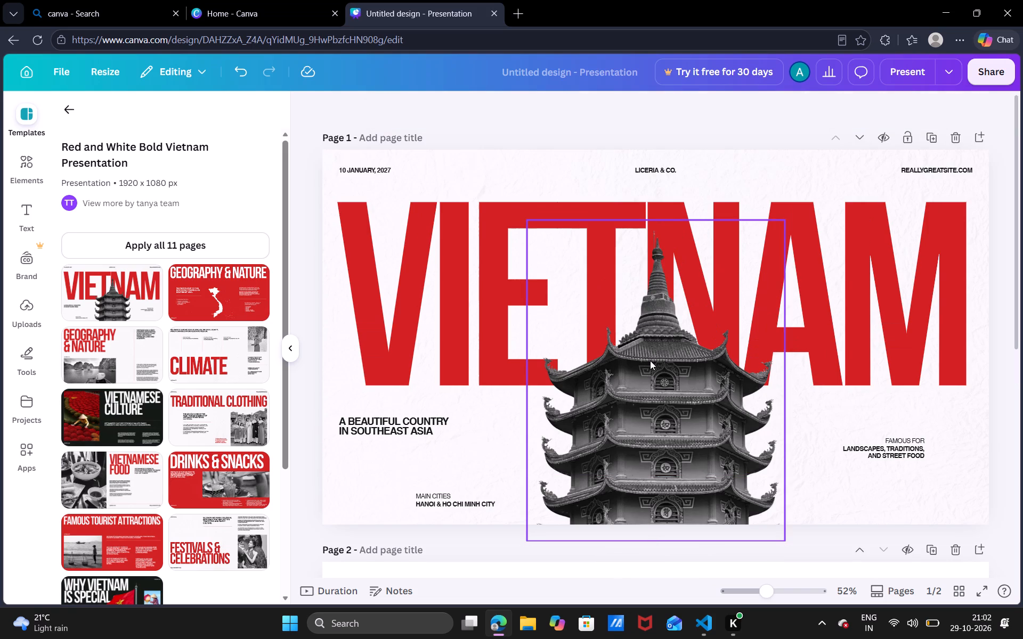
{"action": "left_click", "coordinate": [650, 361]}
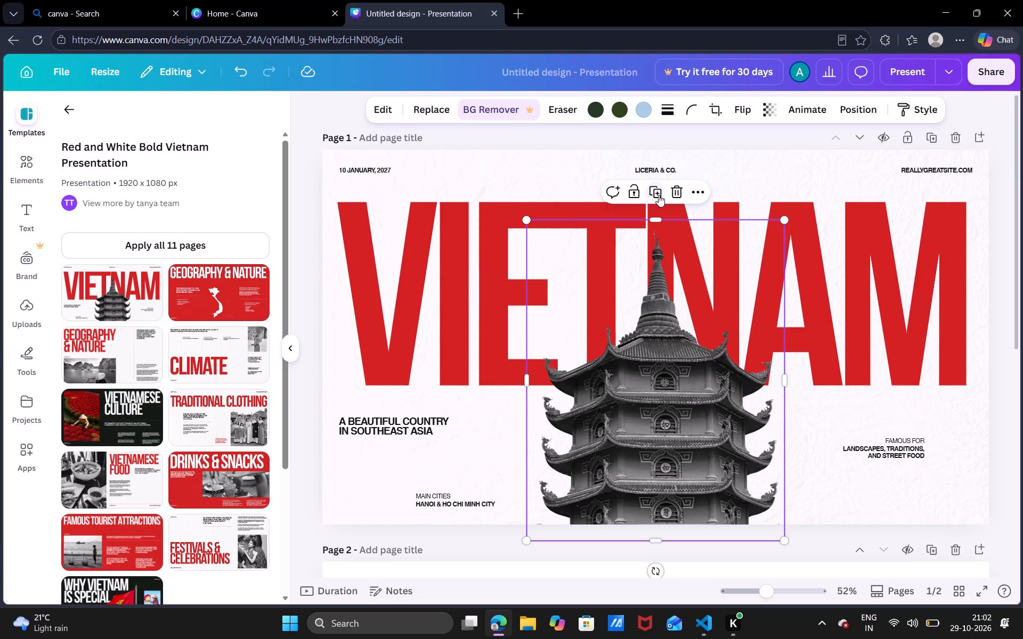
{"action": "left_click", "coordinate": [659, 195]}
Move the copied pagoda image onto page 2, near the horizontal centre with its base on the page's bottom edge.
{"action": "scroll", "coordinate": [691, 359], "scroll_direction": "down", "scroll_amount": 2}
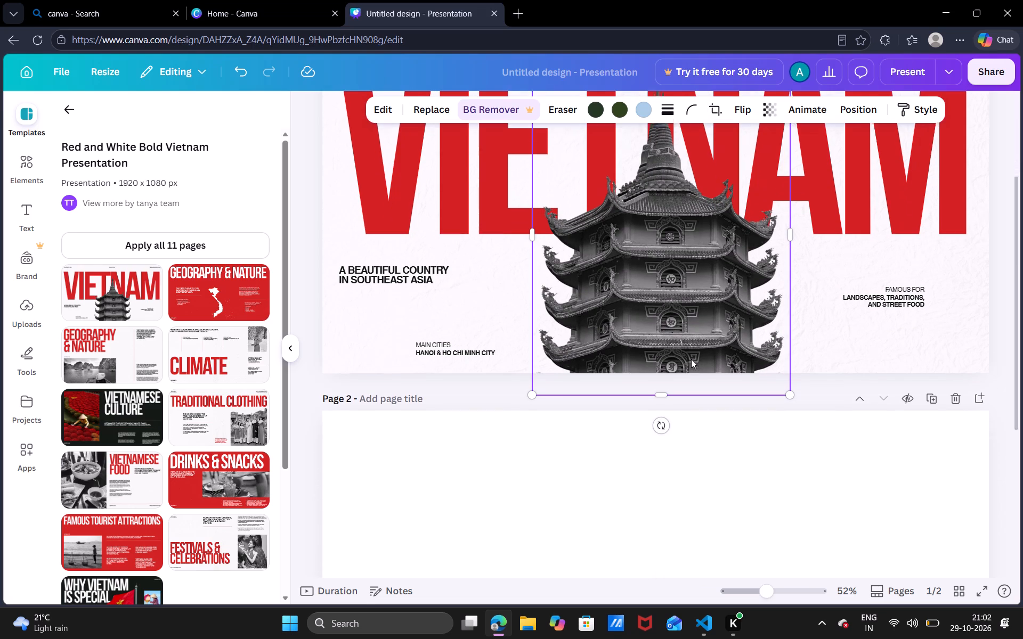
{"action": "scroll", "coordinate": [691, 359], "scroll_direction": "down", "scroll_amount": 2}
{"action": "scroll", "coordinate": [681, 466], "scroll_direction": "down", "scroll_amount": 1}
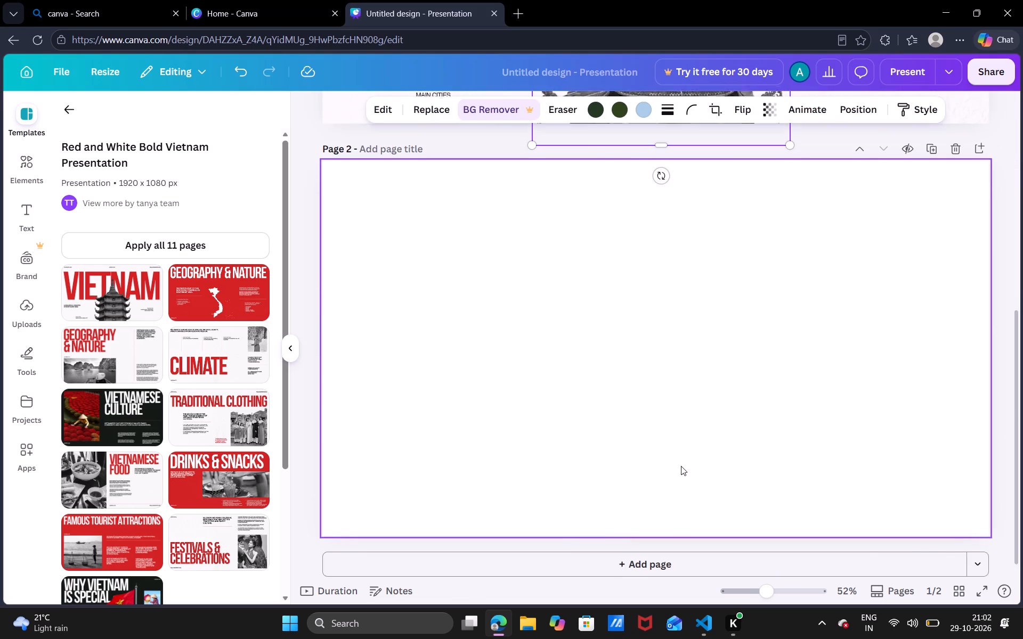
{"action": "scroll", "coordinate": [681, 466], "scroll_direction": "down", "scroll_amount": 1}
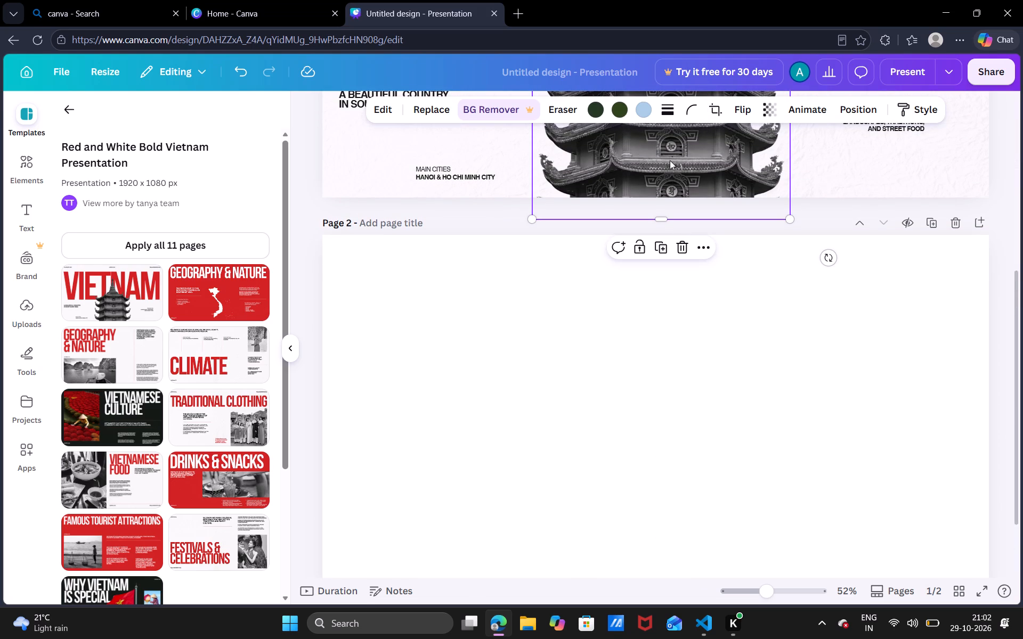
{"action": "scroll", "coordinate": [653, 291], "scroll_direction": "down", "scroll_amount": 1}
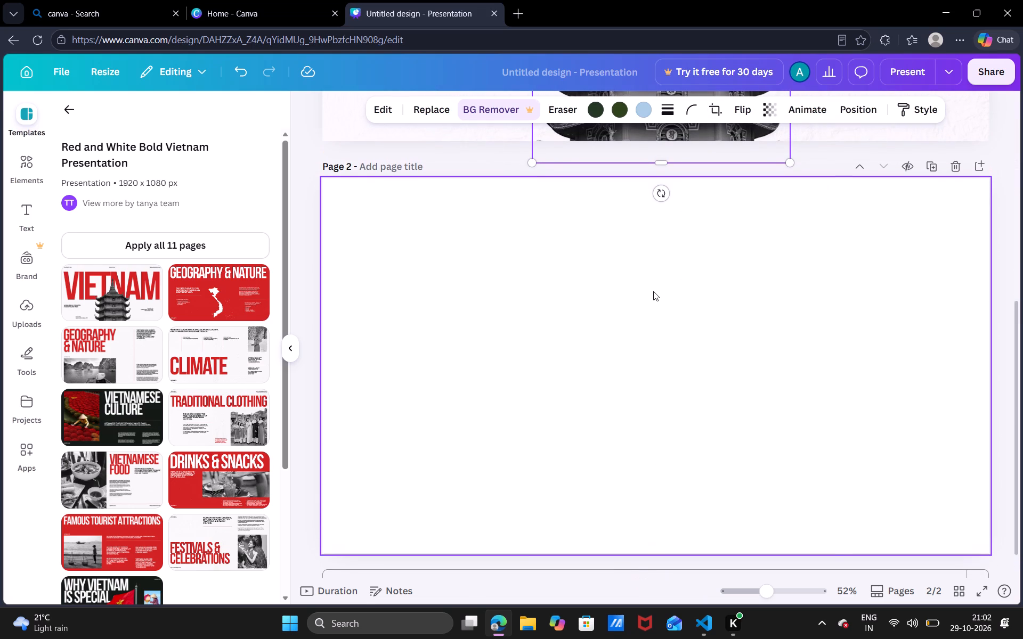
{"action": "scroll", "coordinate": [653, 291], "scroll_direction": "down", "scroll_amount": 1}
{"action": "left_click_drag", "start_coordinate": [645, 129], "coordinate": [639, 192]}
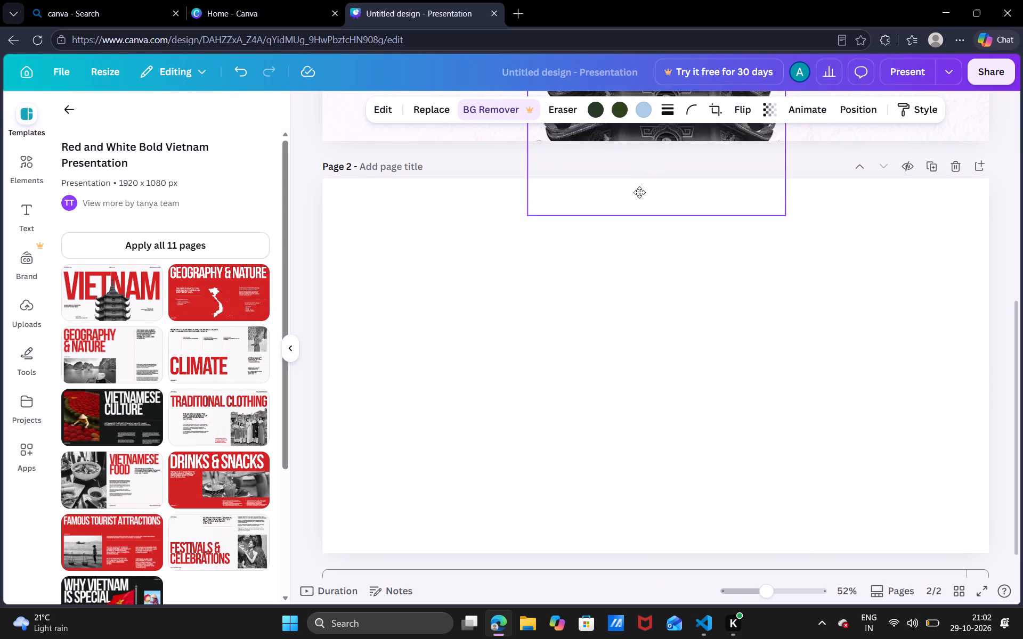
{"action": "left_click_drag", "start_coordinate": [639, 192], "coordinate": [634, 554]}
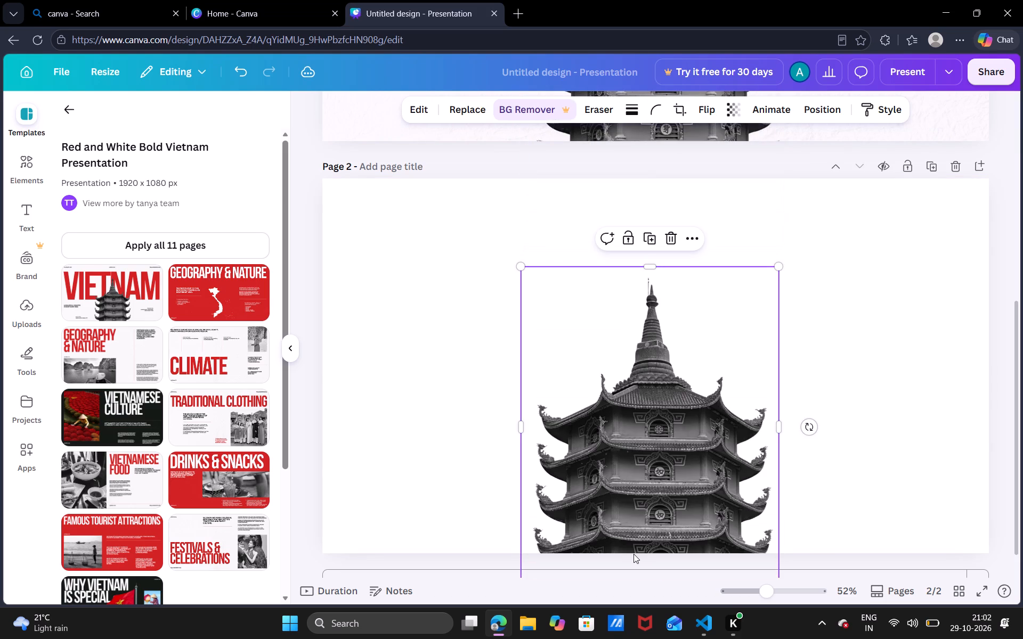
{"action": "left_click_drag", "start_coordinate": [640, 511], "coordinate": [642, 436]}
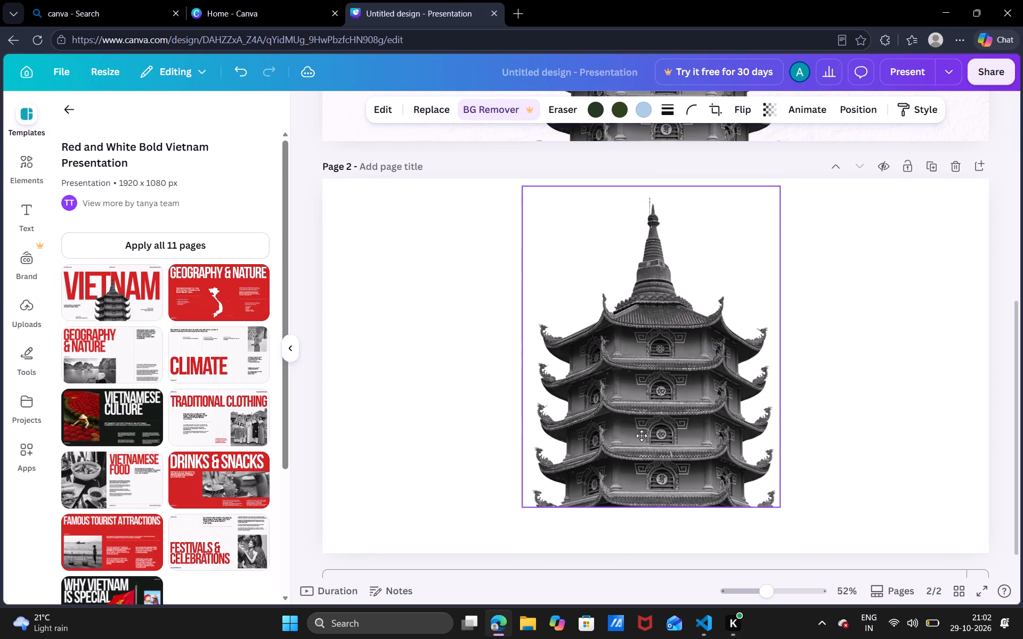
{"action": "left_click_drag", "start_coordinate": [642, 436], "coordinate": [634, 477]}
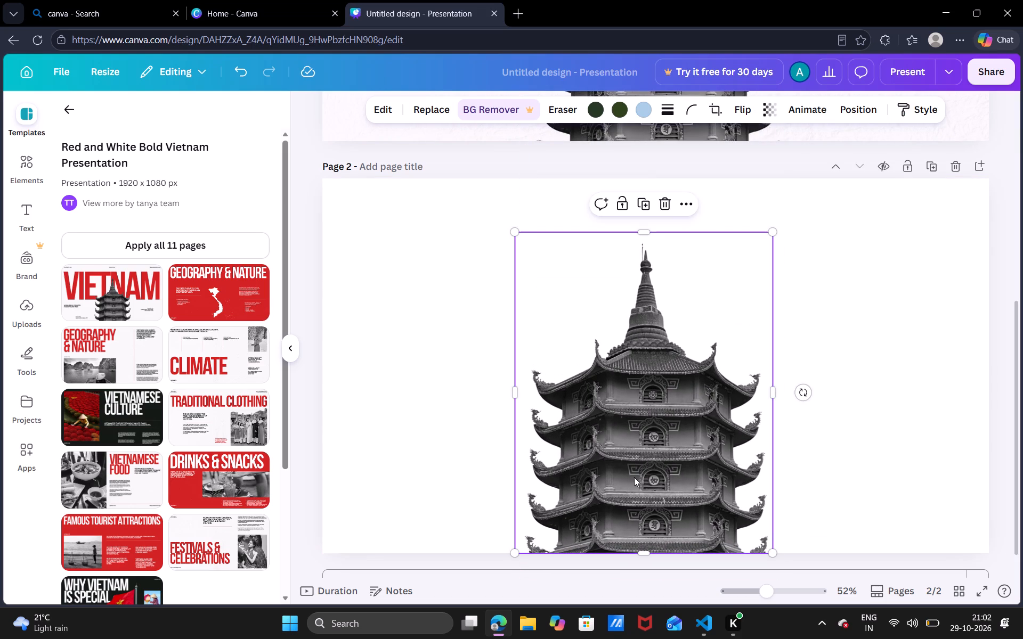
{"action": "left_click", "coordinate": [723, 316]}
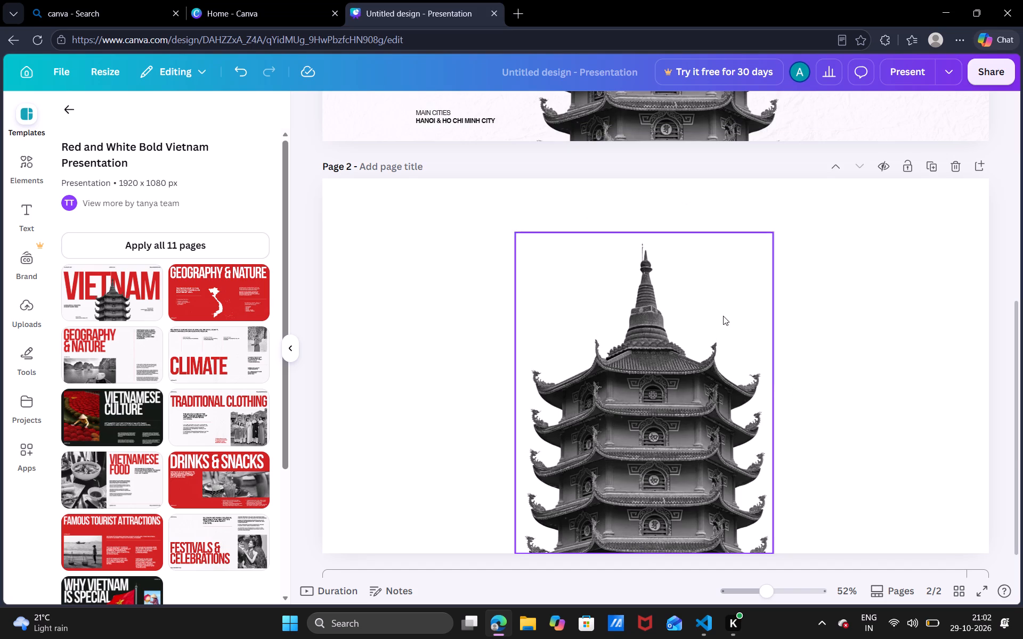
Compare the Vietnam cover's layout with the pagoda's placement on page 2.
{"action": "scroll", "coordinate": [931, 225], "scroll_direction": "up", "scroll_amount": 5}
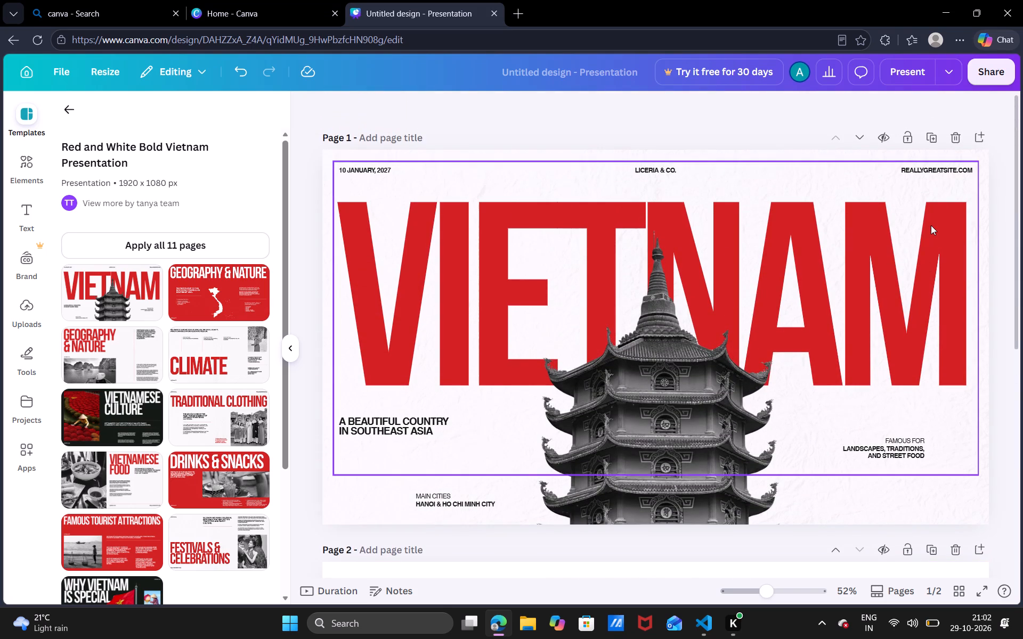
{"action": "scroll", "coordinate": [931, 225], "scroll_direction": "down", "scroll_amount": 2}
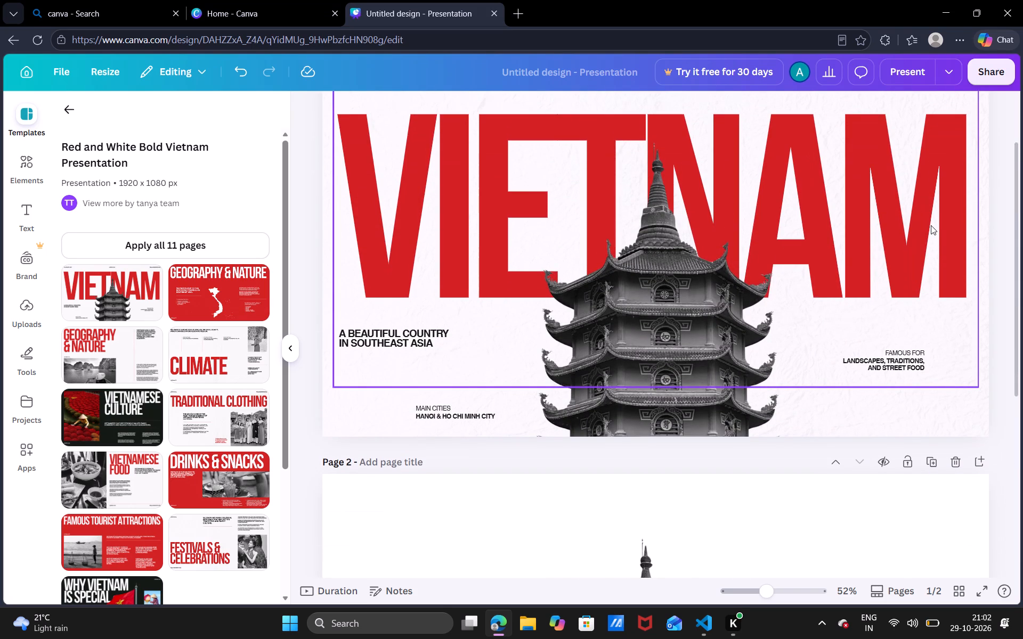
{"action": "scroll", "coordinate": [931, 225], "scroll_direction": "down", "scroll_amount": 4}
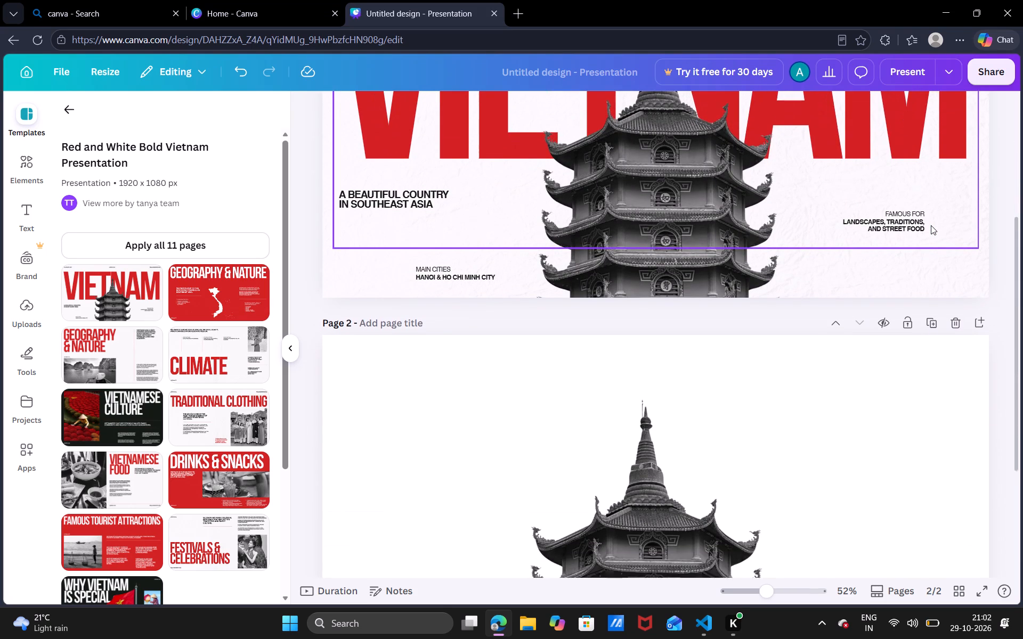
{"action": "scroll", "coordinate": [931, 225], "scroll_direction": "down", "scroll_amount": 3}
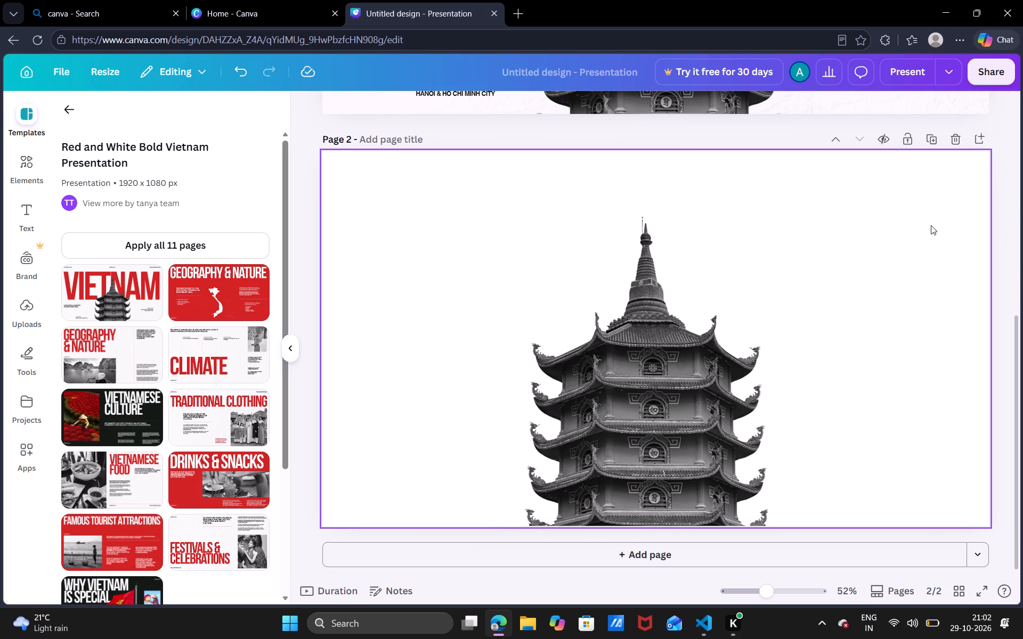
{"action": "scroll", "coordinate": [931, 225], "scroll_direction": "down", "scroll_amount": 1}
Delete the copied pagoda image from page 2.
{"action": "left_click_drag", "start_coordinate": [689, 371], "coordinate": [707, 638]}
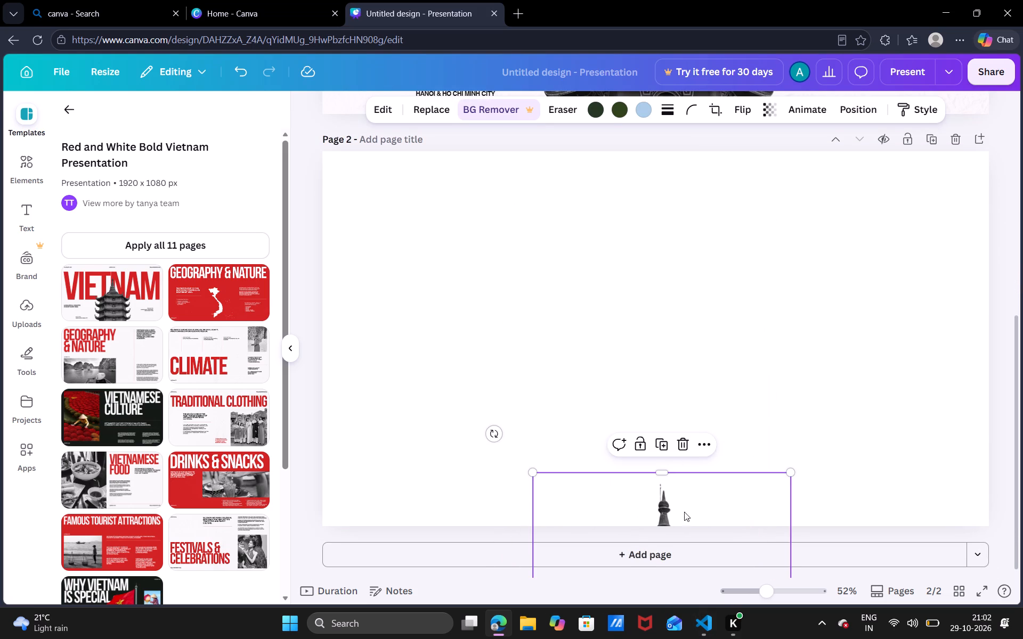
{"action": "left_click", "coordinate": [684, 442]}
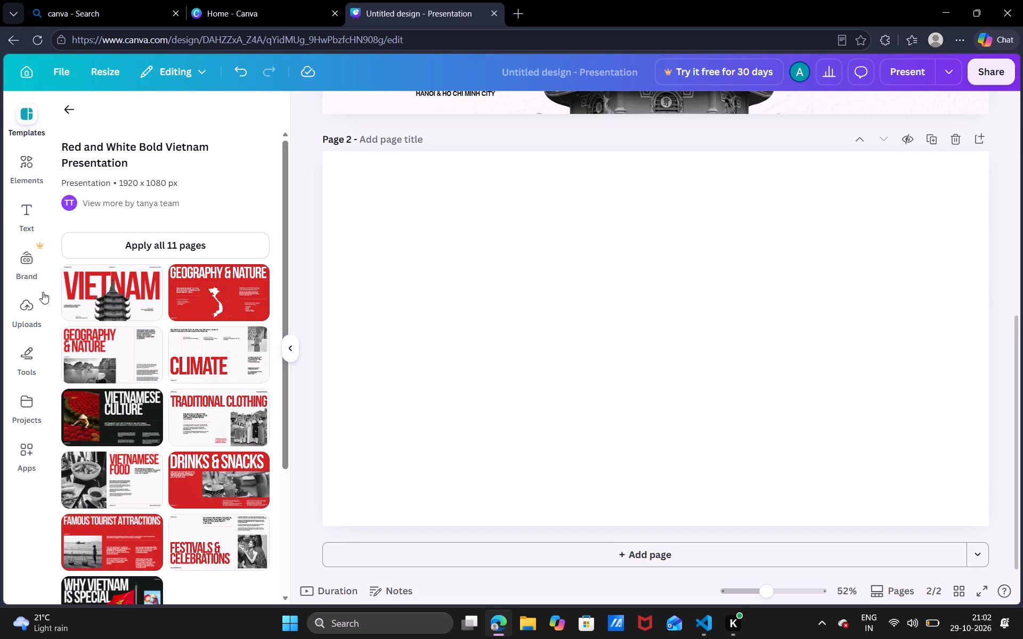
Add a heading reading "SIKKIM" to the blank page 2.
{"action": "left_click", "coordinate": [22, 214]}
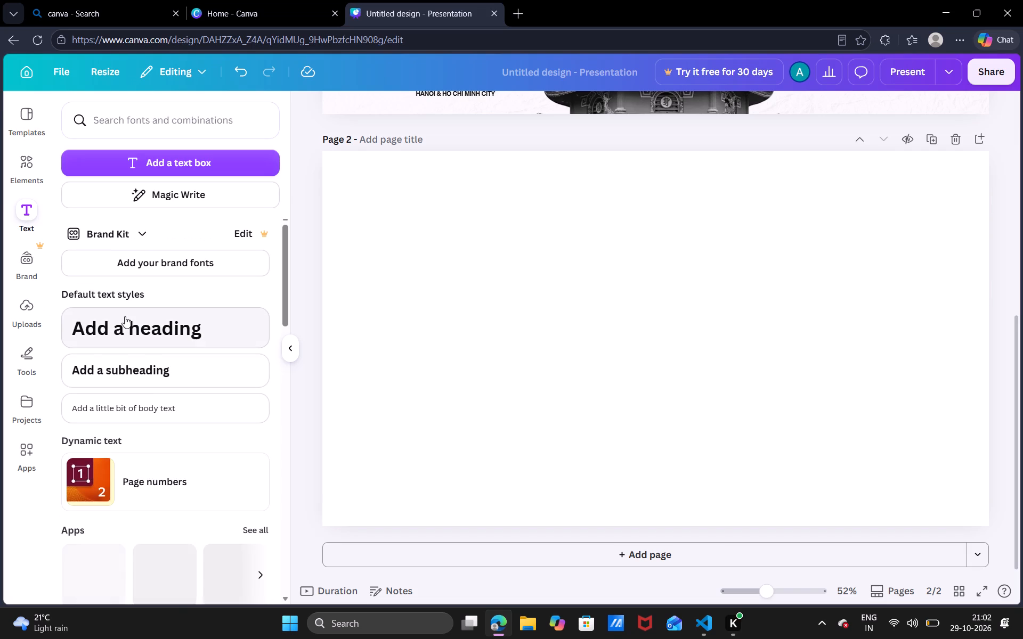
{"action": "left_click", "coordinate": [125, 316]}
{"action": "key", "text": "BackSpace"}
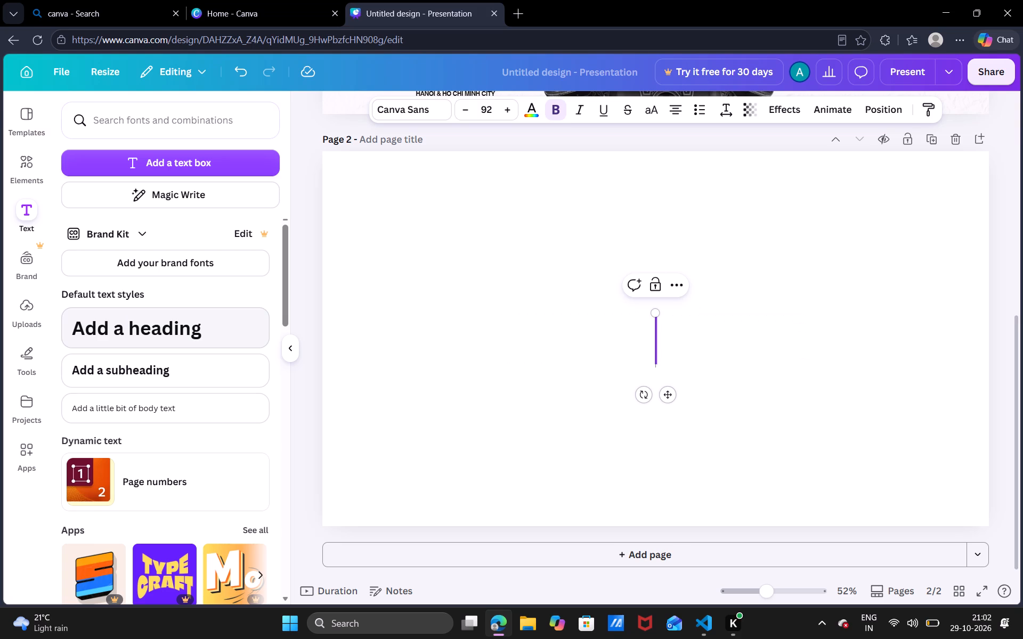
{"action": "type", "text": "SIKKIM"}
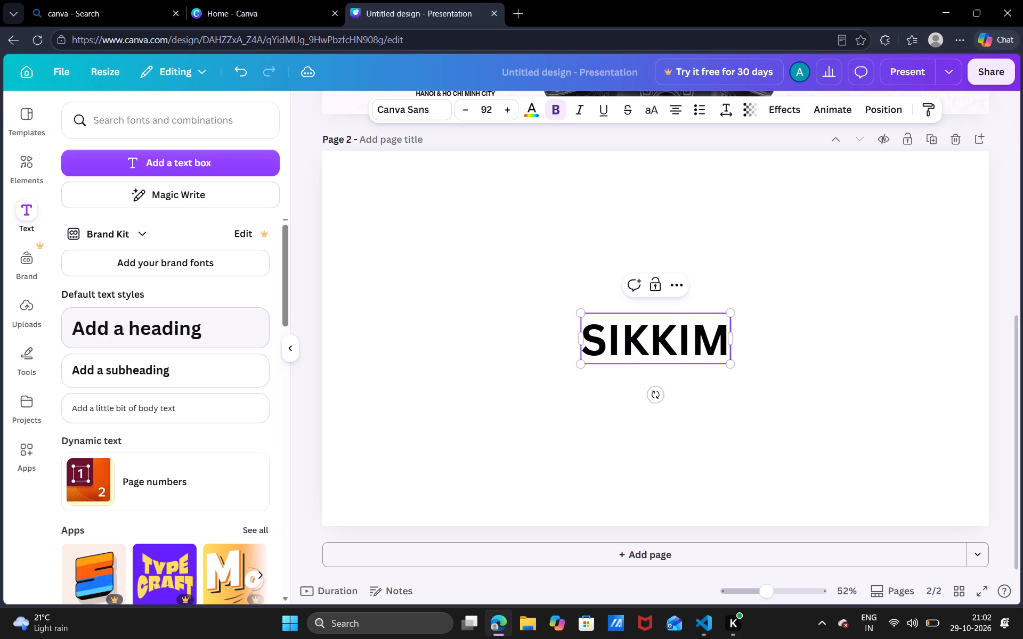
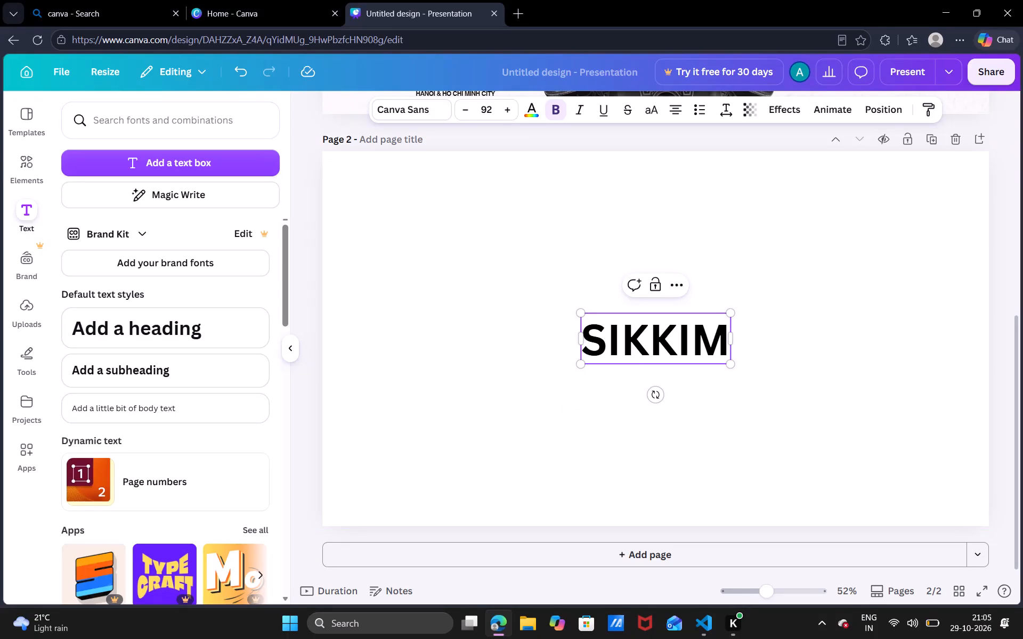
Check which font and size the VIETNAM title on page 1 uses.
{"action": "left_click", "coordinate": [659, 346]}
{"action": "scroll", "coordinate": [288, 156], "scroll_direction": "up", "scroll_amount": 2}
{"action": "scroll", "coordinate": [627, 138], "scroll_direction": "up", "scroll_amount": 4}
{"action": "left_click", "coordinate": [521, 165]}
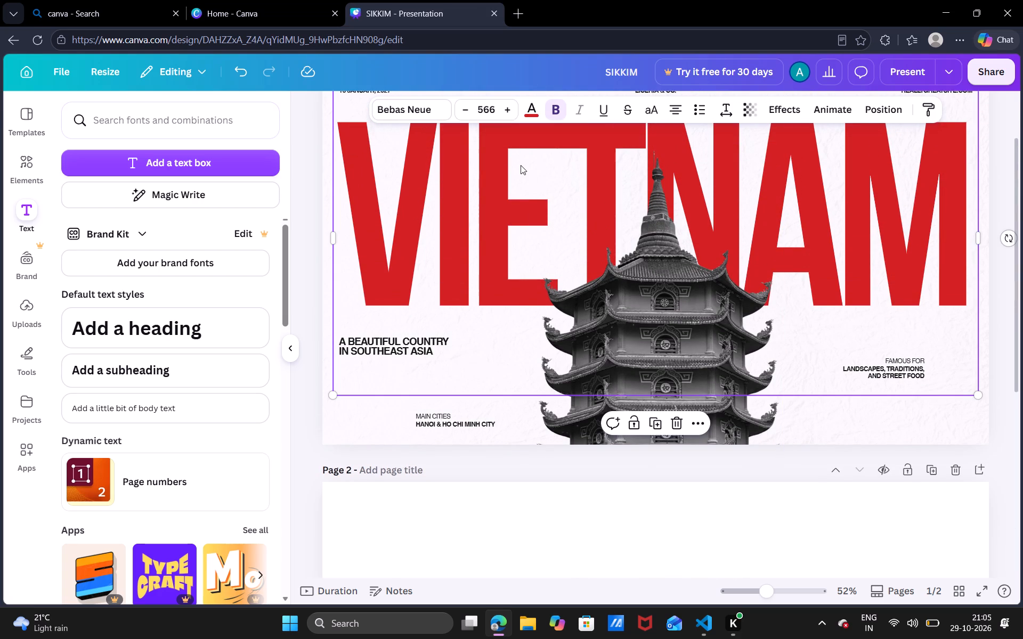
{"action": "left_click", "coordinate": [384, 276]}
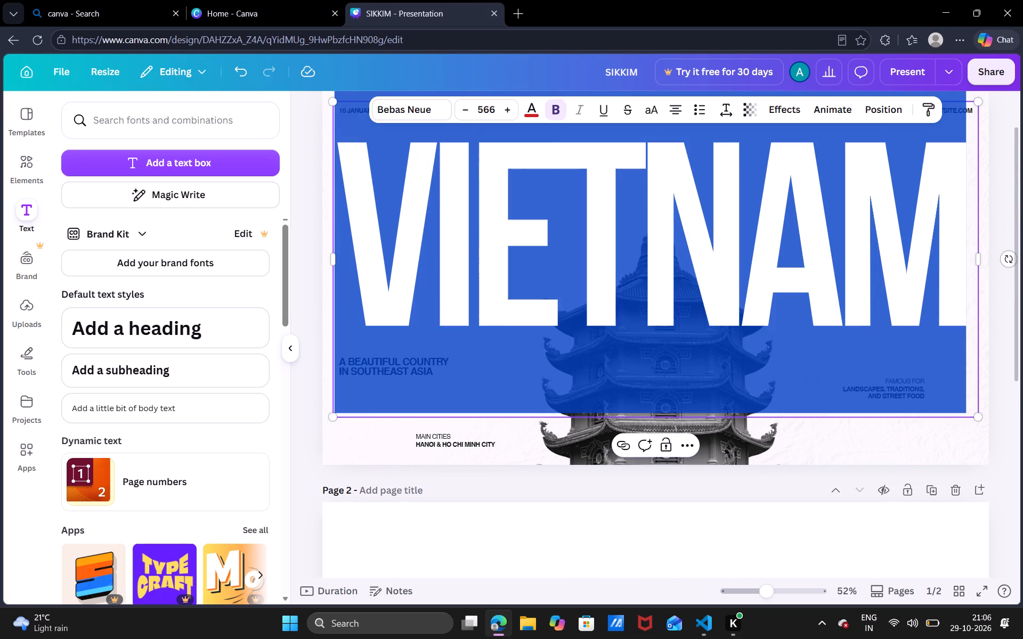
Search the fonts for "BEBBAS NE" for the SIKKIM heading on page 2 and look through the results.
{"action": "scroll", "coordinate": [443, 478], "scroll_direction": "down", "scroll_amount": 8}
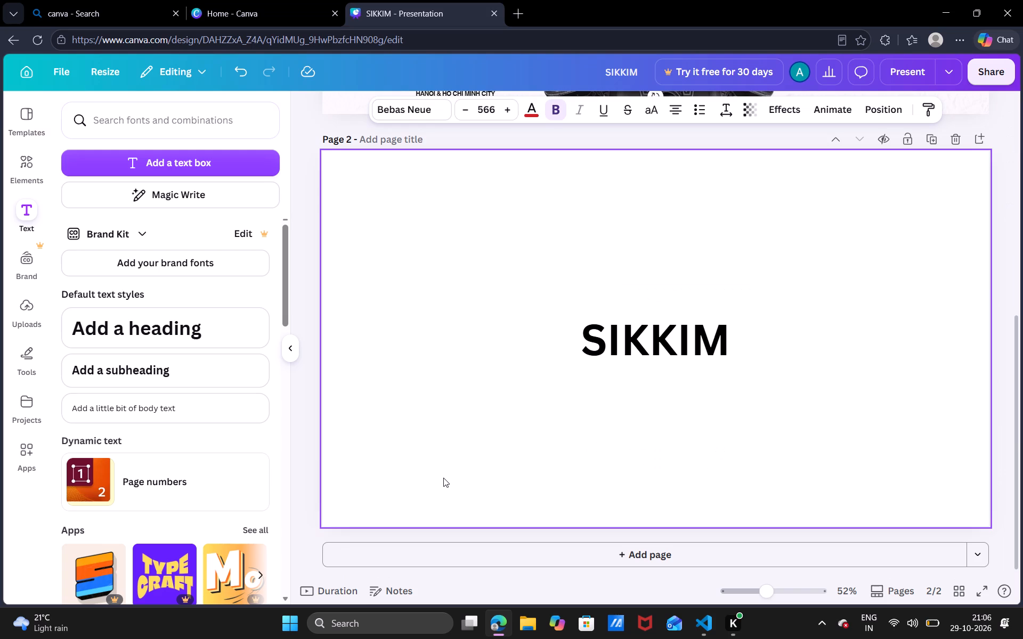
{"action": "left_click", "coordinate": [618, 355]}
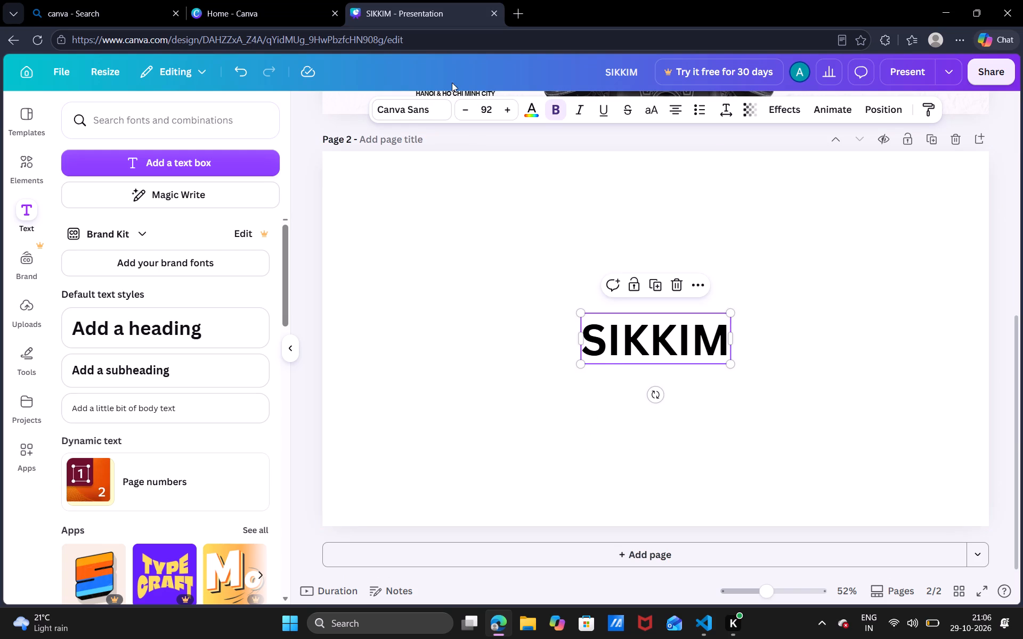
{"action": "left_click", "coordinate": [419, 110]}
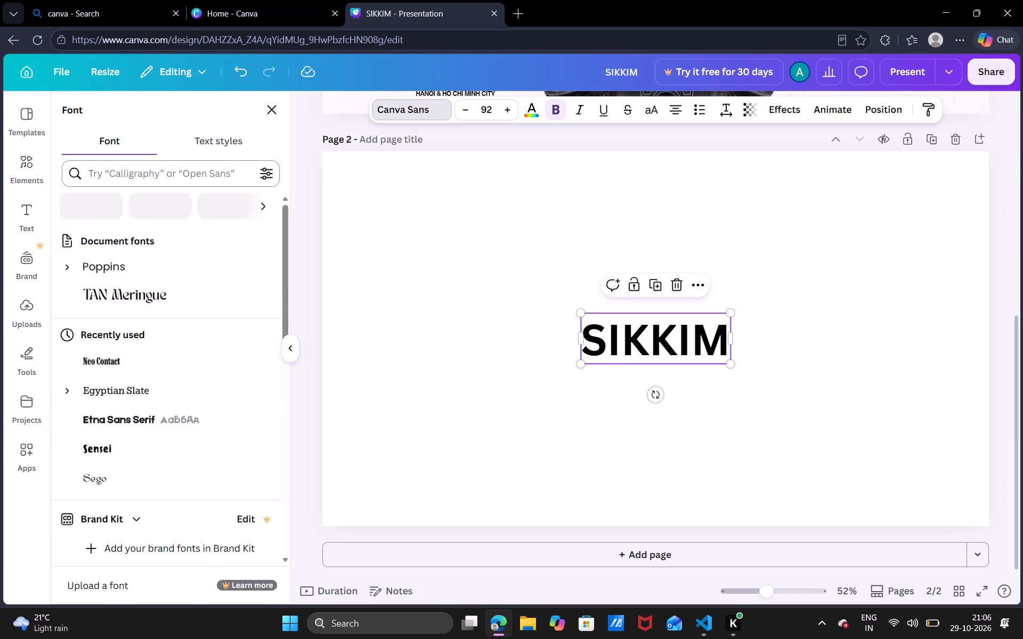
{"action": "left_click", "coordinate": [139, 177]}
{"action": "type", "text": "BEBBAS NE"}
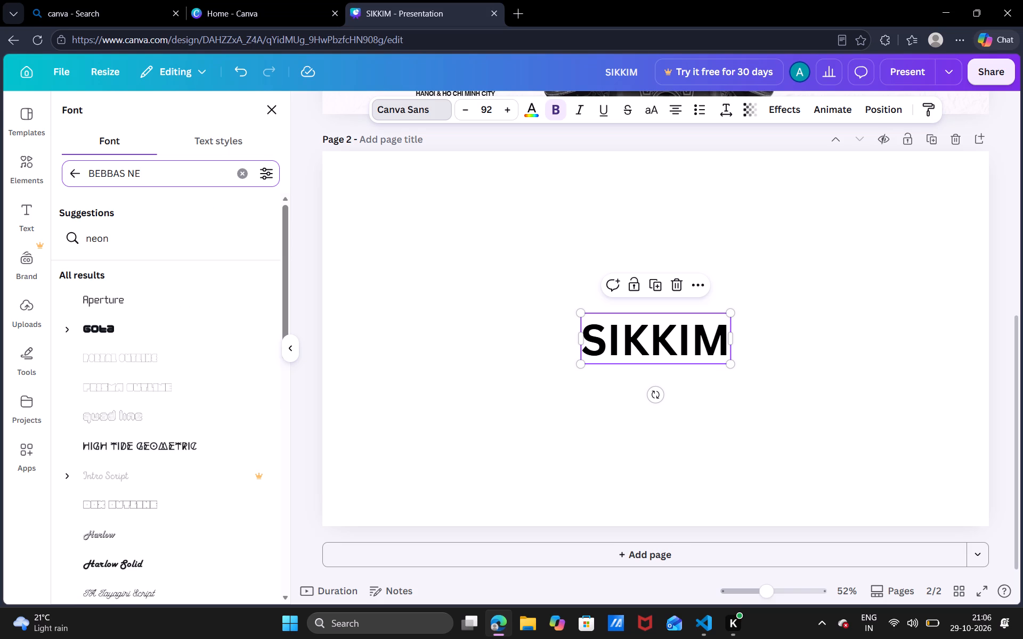
{"action": "scroll", "coordinate": [149, 425], "scroll_direction": "down", "scroll_amount": 2}
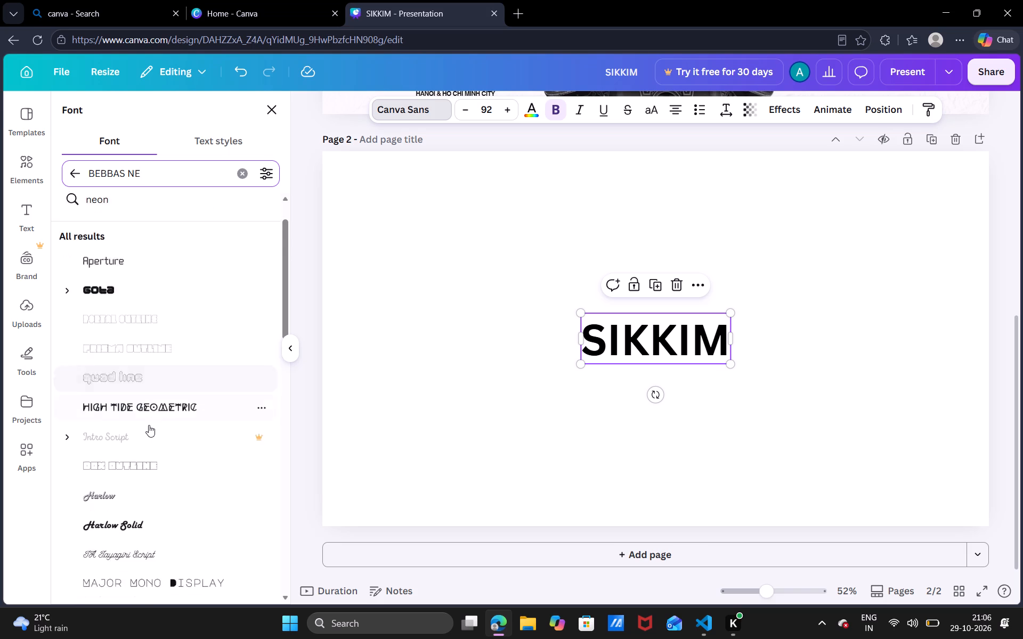
{"action": "scroll", "coordinate": [149, 425], "scroll_direction": "down", "scroll_amount": 5}
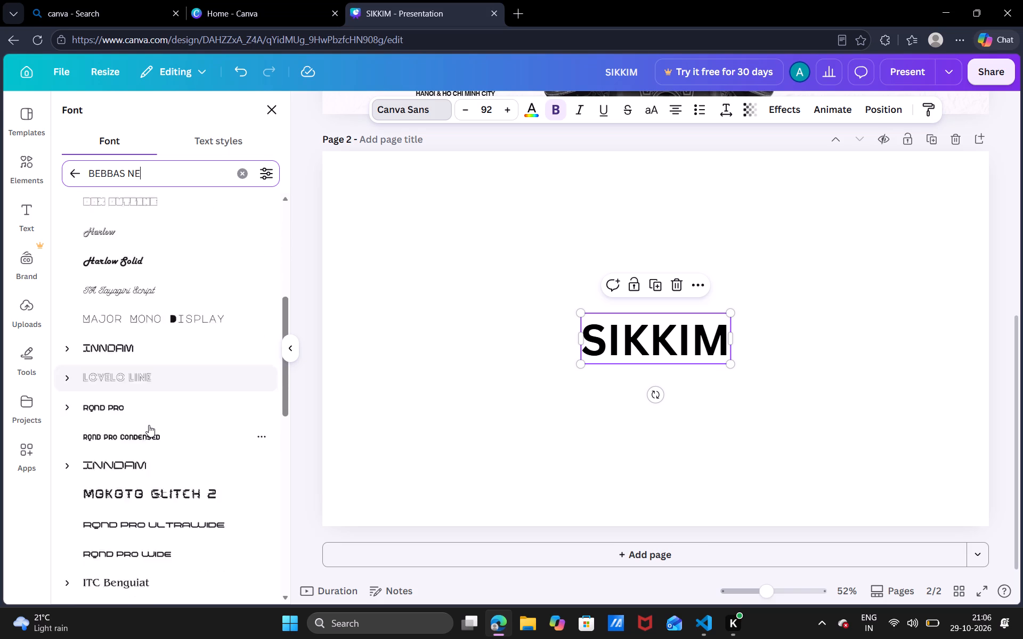
{"action": "scroll", "coordinate": [149, 425], "scroll_direction": "down", "scroll_amount": 4}
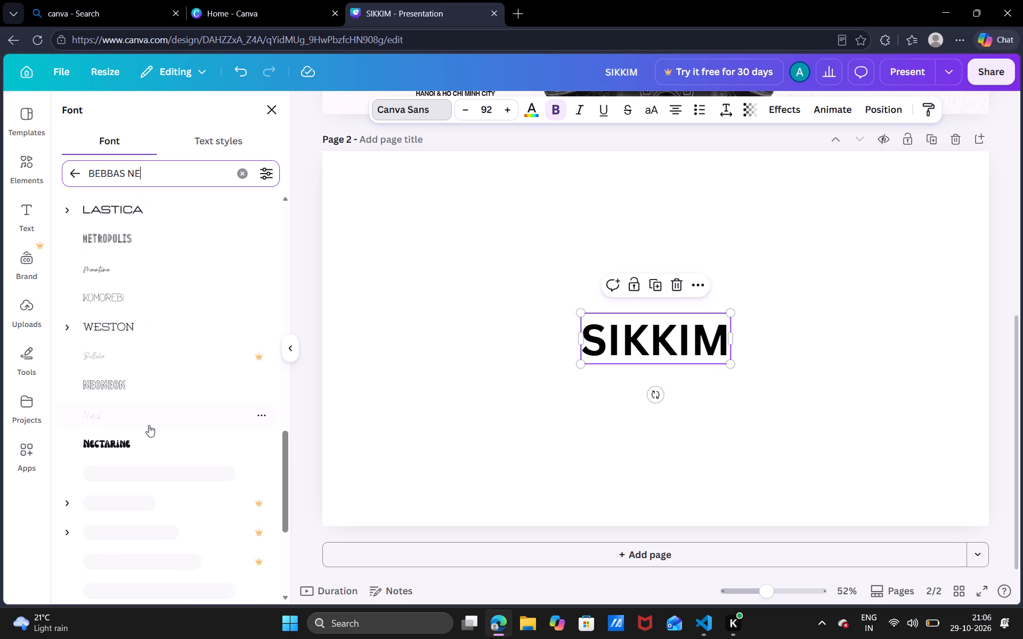
{"action": "scroll", "coordinate": [149, 425], "scroll_direction": "up", "scroll_amount": 3}
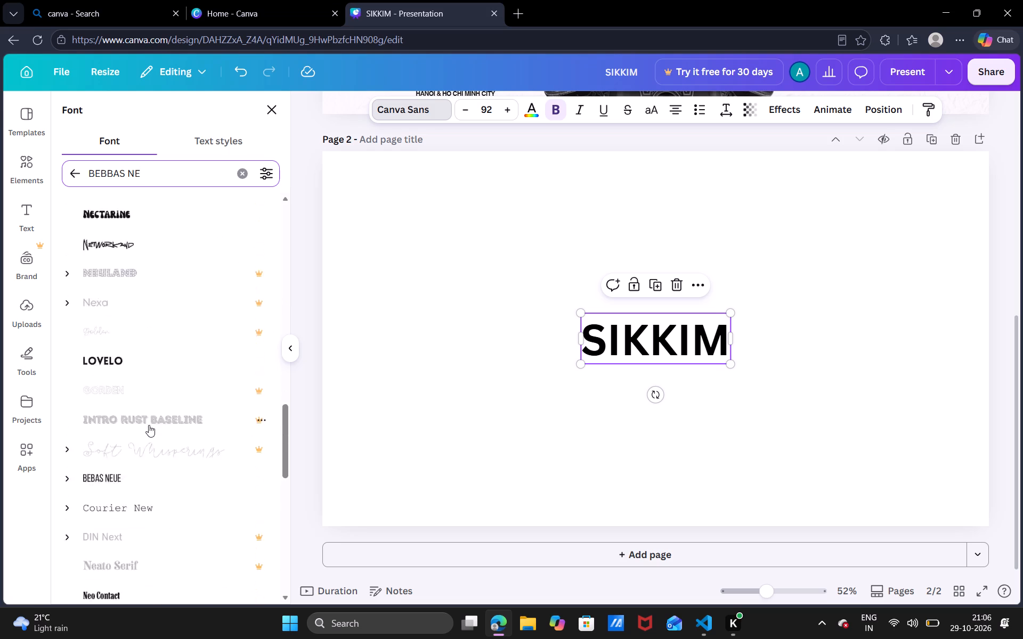
{"action": "scroll", "coordinate": [149, 425], "scroll_direction": "up", "scroll_amount": 1}
Correct the font search to "Bebas" and apply the Bebas Neue font to the SIKKIM heading.
{"action": "left_click", "coordinate": [155, 175]}
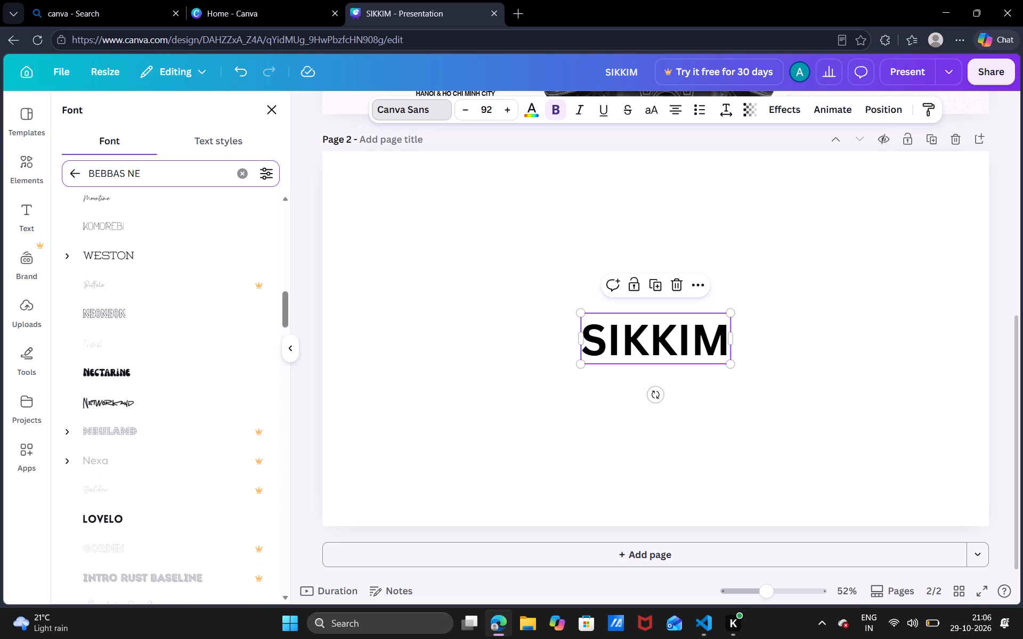
{"action": "key", "text": "BackSpace"}
{"action": "key", "text": "BackSpace"}
{"action": "key", "text": "BackSpace"}
{"action": "key", "text": "BackSpace"}
{"action": "key", "text": "BackSpace"}
{"action": "key", "text": "BackSpace"}
{"action": "key", "text": "BackSpace"}
{"action": "key", "text": "BackSpace"}
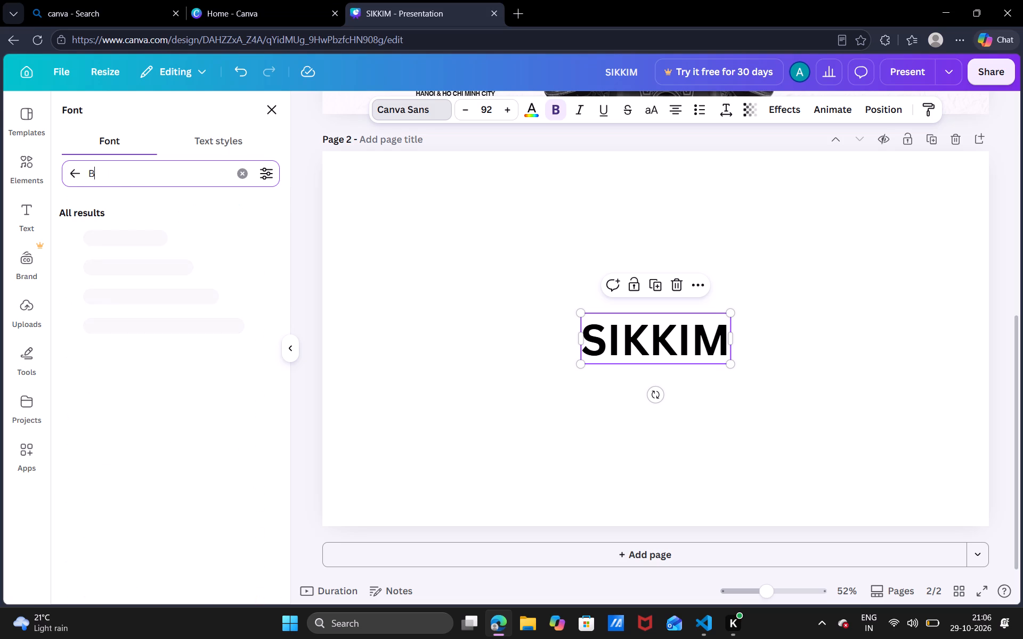
{"action": "type", "text": "ebbas"}
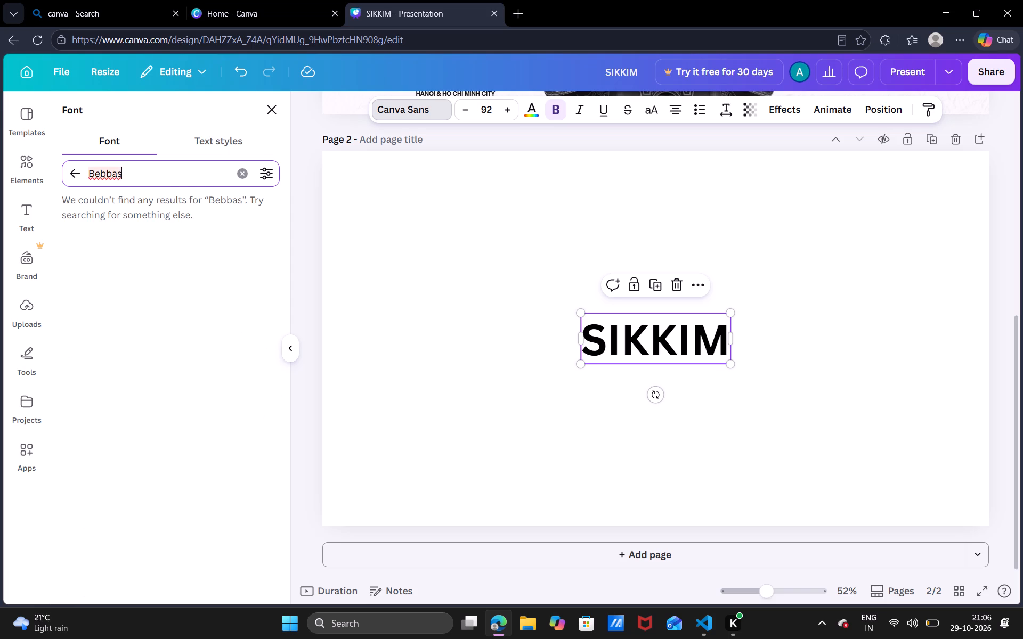
{"action": "left_click", "coordinate": [155, 175]}
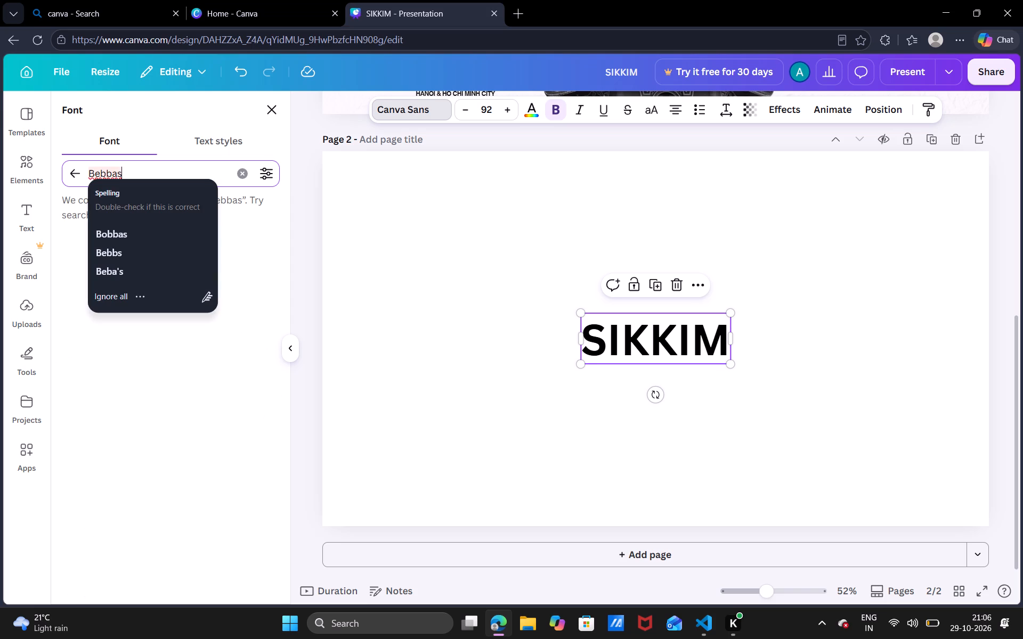
{"action": "left_click", "coordinate": [155, 175]}
{"action": "key", "text": "BackSpace"}
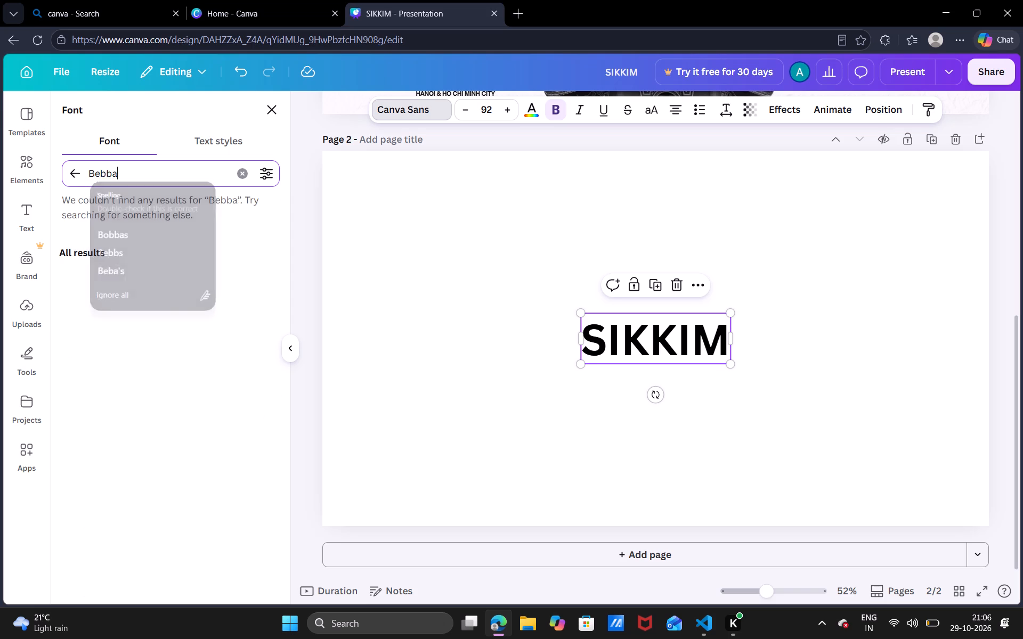
{"action": "key", "text": "BackSpace"}
{"action": "key", "text": "BackSpace"}
{"action": "type", "text": "as"}
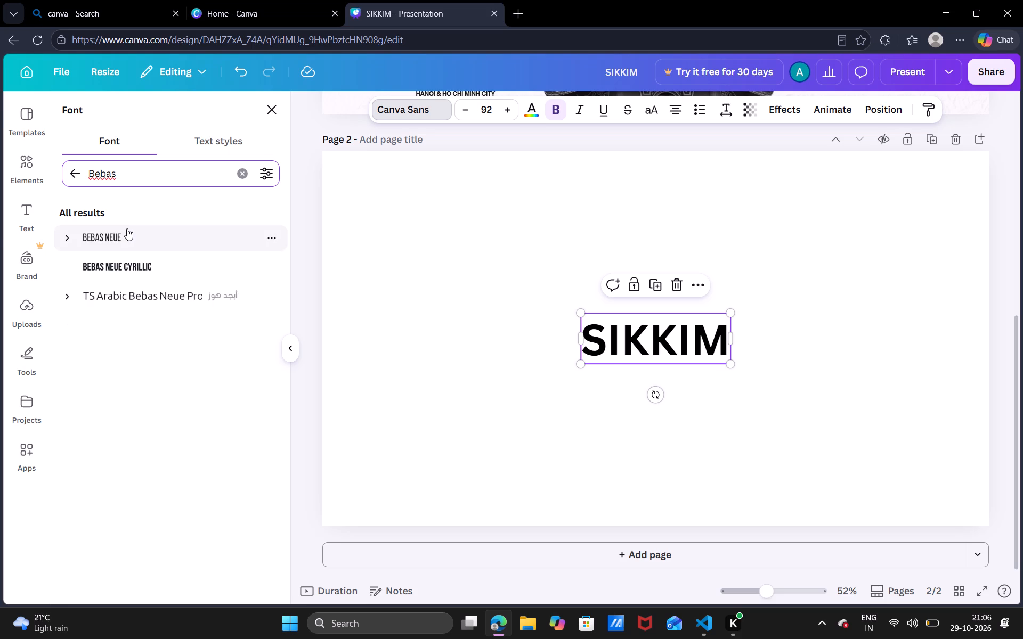
{"action": "left_click", "coordinate": [126, 228]}
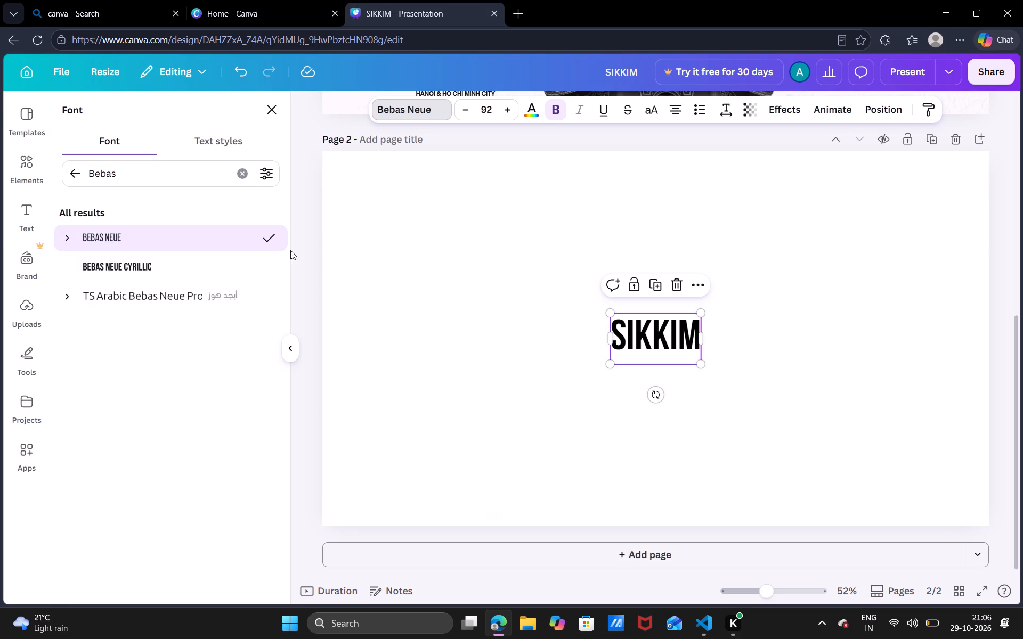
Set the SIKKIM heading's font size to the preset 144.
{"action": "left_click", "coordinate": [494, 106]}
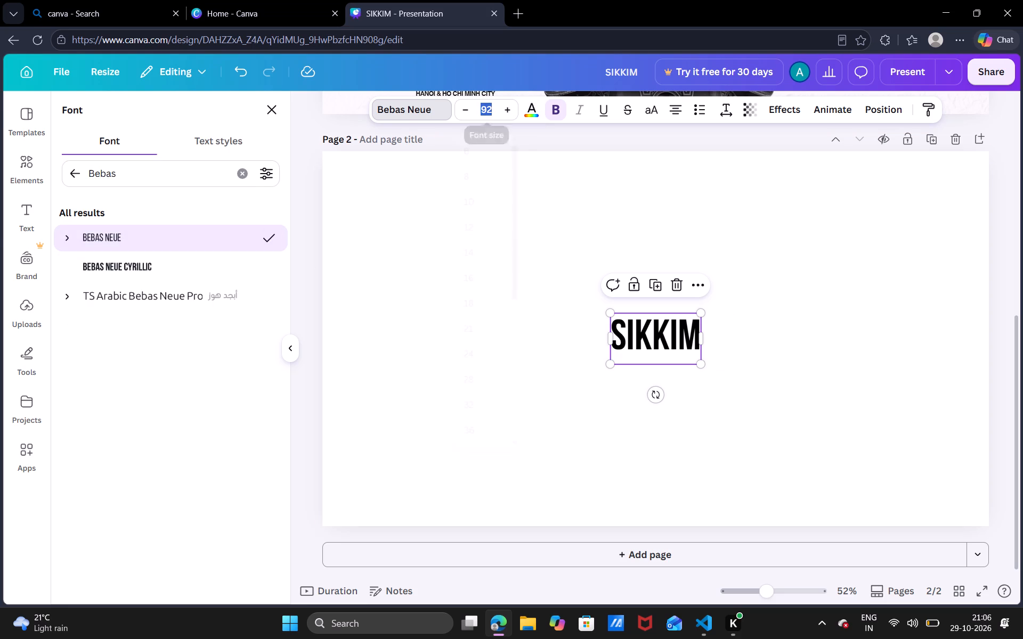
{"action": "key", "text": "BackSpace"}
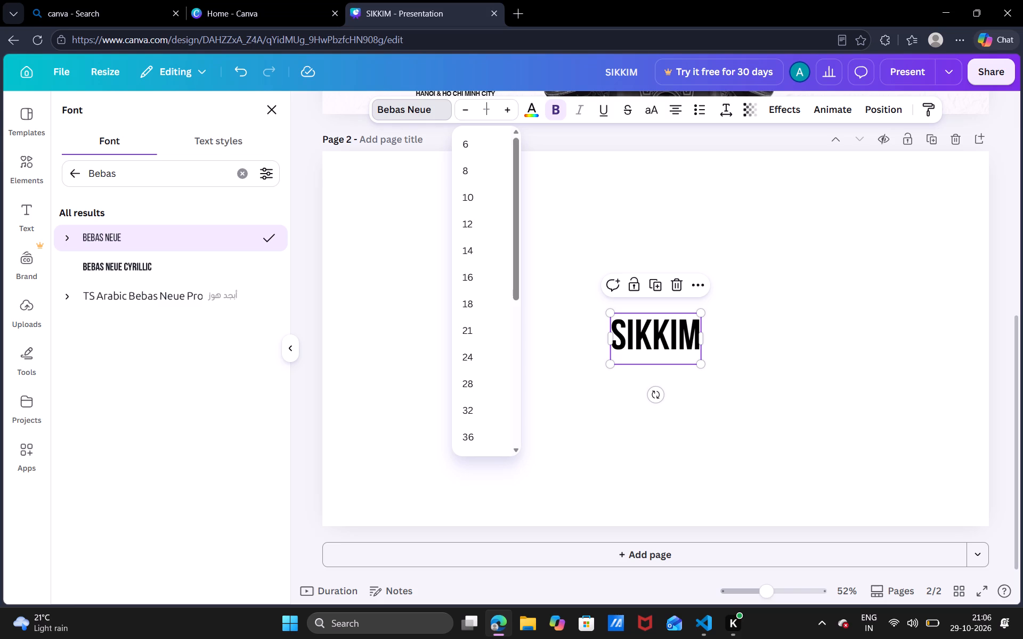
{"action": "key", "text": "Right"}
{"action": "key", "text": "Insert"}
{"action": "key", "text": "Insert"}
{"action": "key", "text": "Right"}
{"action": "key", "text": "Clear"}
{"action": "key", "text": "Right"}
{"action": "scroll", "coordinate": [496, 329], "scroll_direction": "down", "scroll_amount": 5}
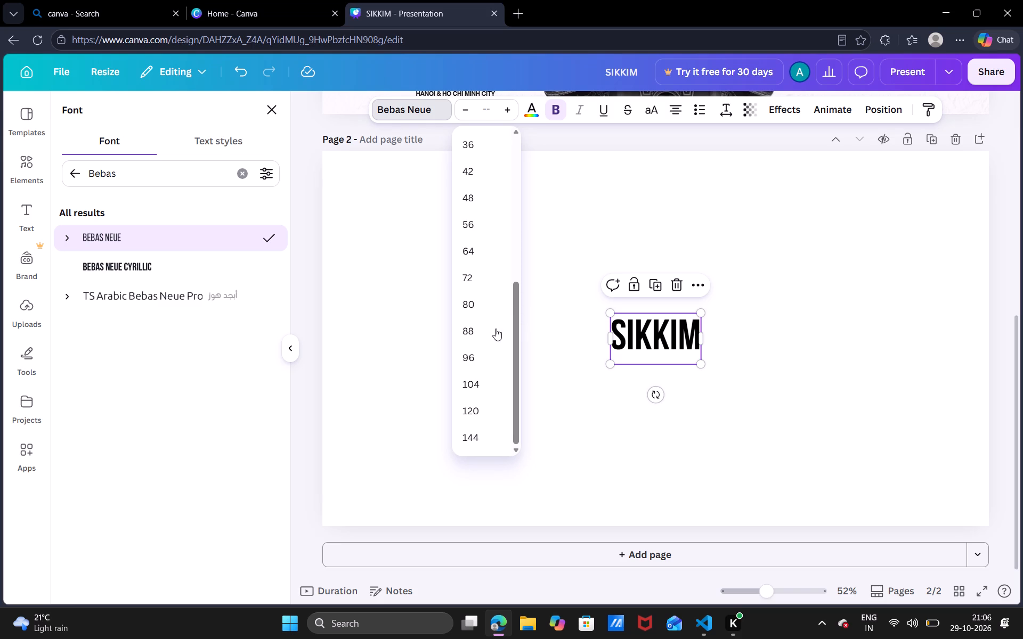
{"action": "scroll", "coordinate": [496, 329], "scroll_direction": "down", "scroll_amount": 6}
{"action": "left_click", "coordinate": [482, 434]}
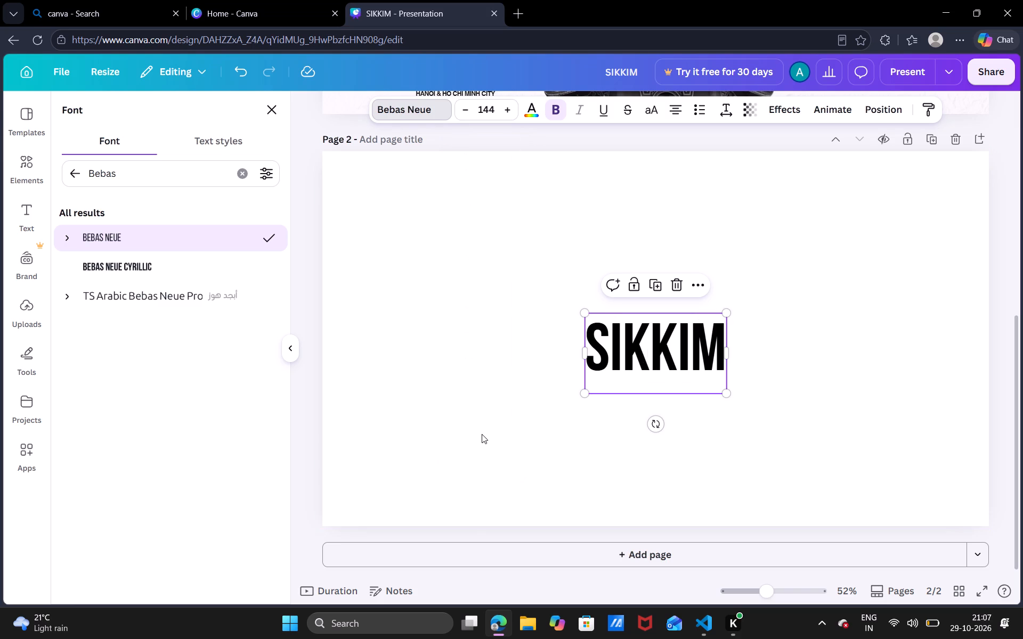
Set the SIKKIM heading's font size to 600.
{"action": "left_click", "coordinate": [483, 105]}
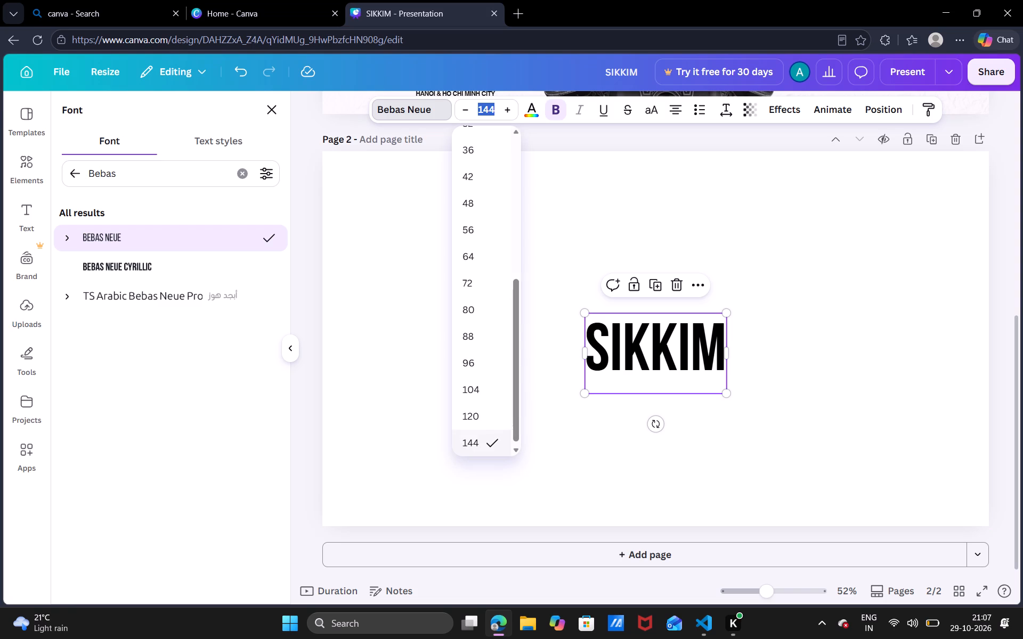
{"action": "left_click", "coordinate": [483, 105]}
{"action": "left_click", "coordinate": [483, 105]}
{"action": "key", "text": "BackSpace"}
{"action": "key", "text": "Page_Down"}
{"action": "key", "text": "Delete"}
{"action": "key", "text": "Delete"}
{"action": "key", "text": "Delete"}
{"action": "key", "text": "End"}
{"action": "key", "text": "Left"}
{"action": "key", "text": "Clear"}
{"action": "key", "text": "Page_Up"}
{"action": "key", "text": "Up"}
{"action": "key", "text": "BackSpace"}
{"action": "key", "text": "BackSpace"}
{"action": "key", "text": "BackSpace"}
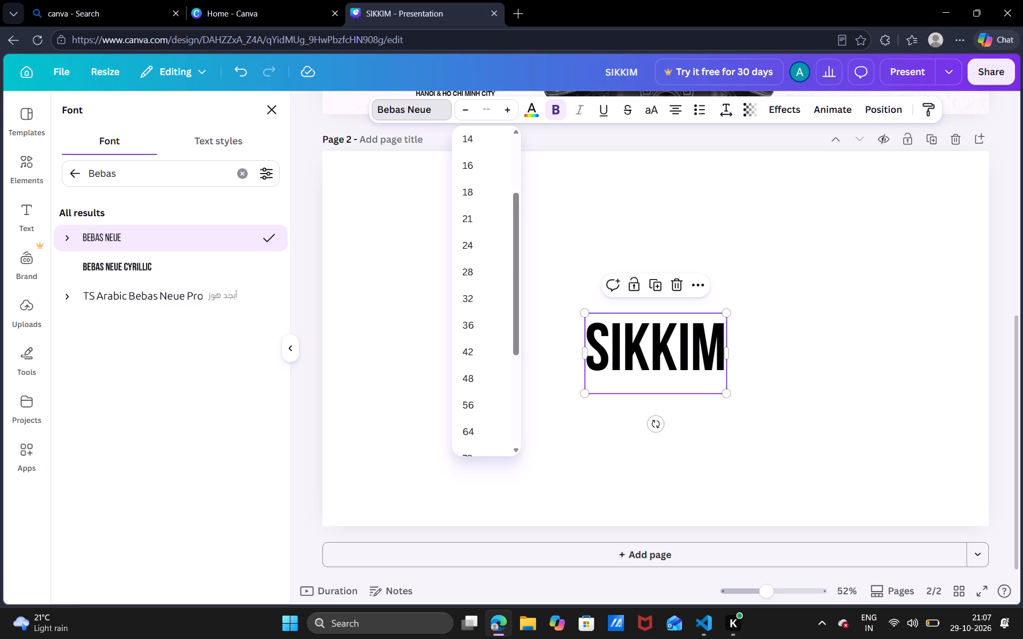
{"action": "key", "text": "3"}
{"action": "key", "text": "BackSpace"}
{"action": "type", "text": "600"}
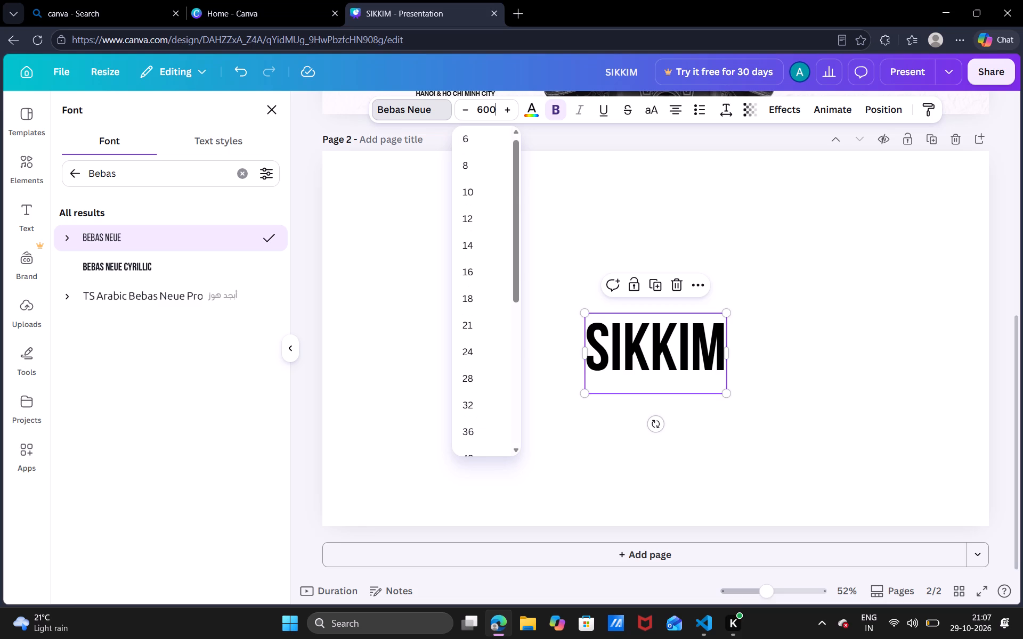
{"action": "key", "text": "Return"}
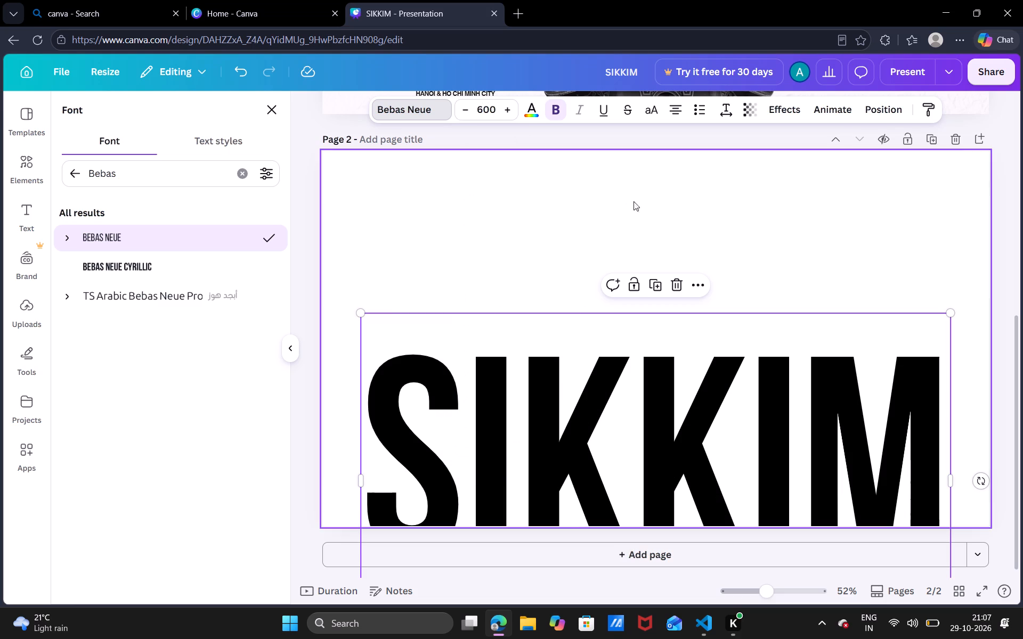
Move the SIKKIM heading up on page 2 so the whole word sits in the upper part of the page.
{"action": "scroll", "coordinate": [651, 261], "scroll_direction": "down", "scroll_amount": 2}
{"action": "left_click_drag", "start_coordinate": [629, 325], "coordinate": [628, 243]}
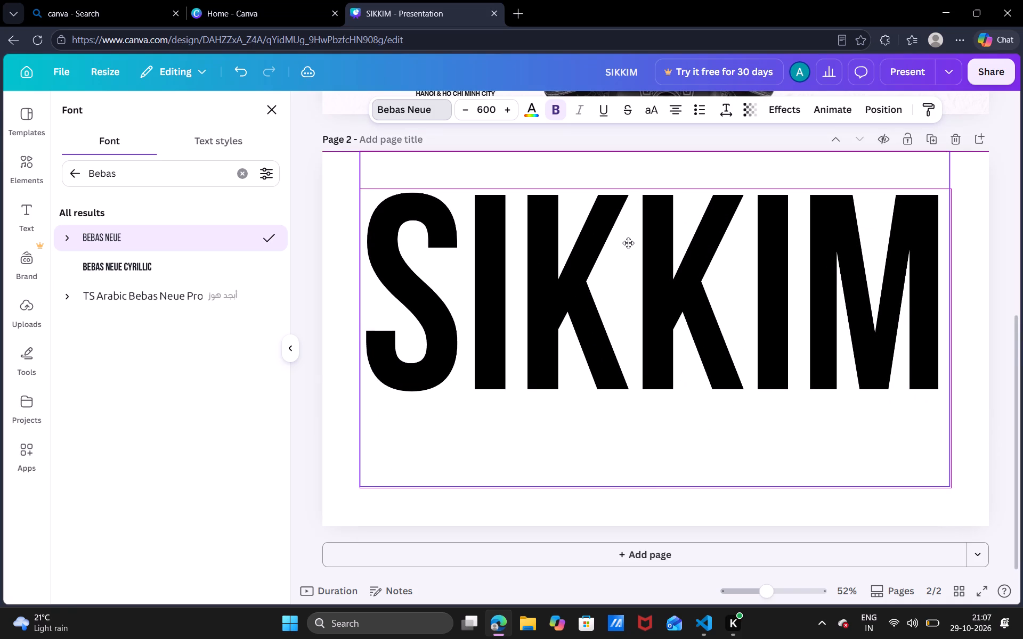
{"action": "left_click_drag", "start_coordinate": [628, 243], "coordinate": [630, 234]}
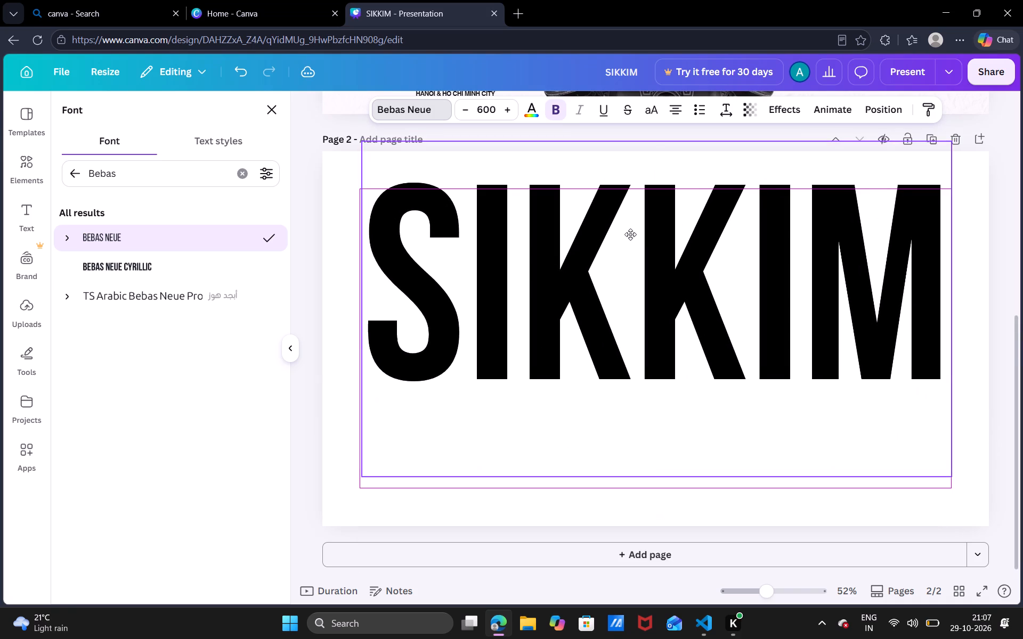
{"action": "left_click_drag", "start_coordinate": [630, 234], "coordinate": [626, 238]}
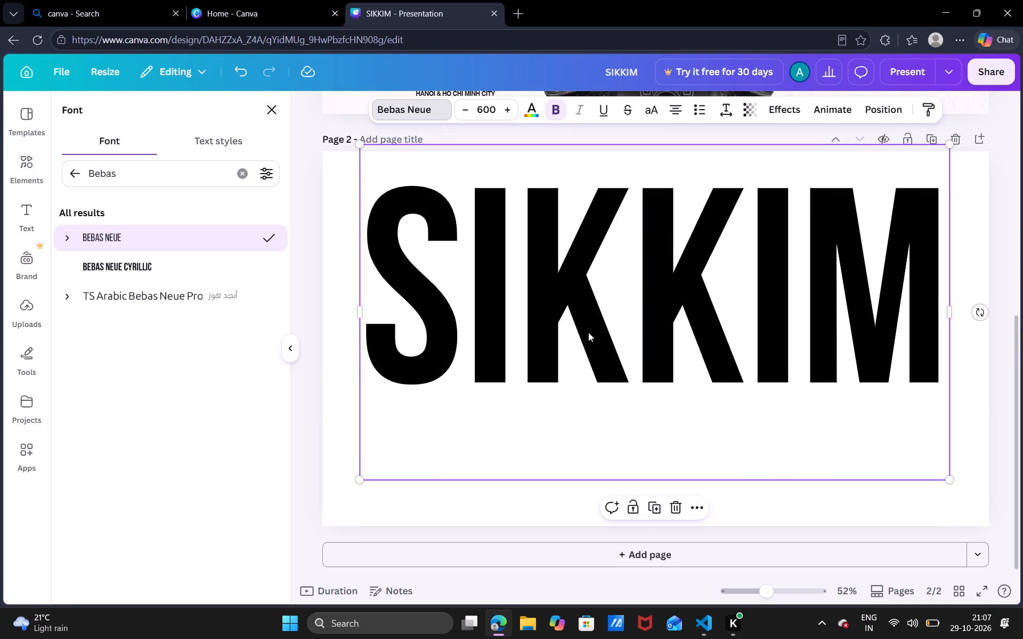
Change the text colour of the whole SIKKIM heading to the red used by the VIETNAM title on page 1.
{"action": "scroll", "coordinate": [651, 428], "scroll_direction": "up", "scroll_amount": 5}
{"action": "scroll", "coordinate": [651, 428], "scroll_direction": "down", "scroll_amount": 4}
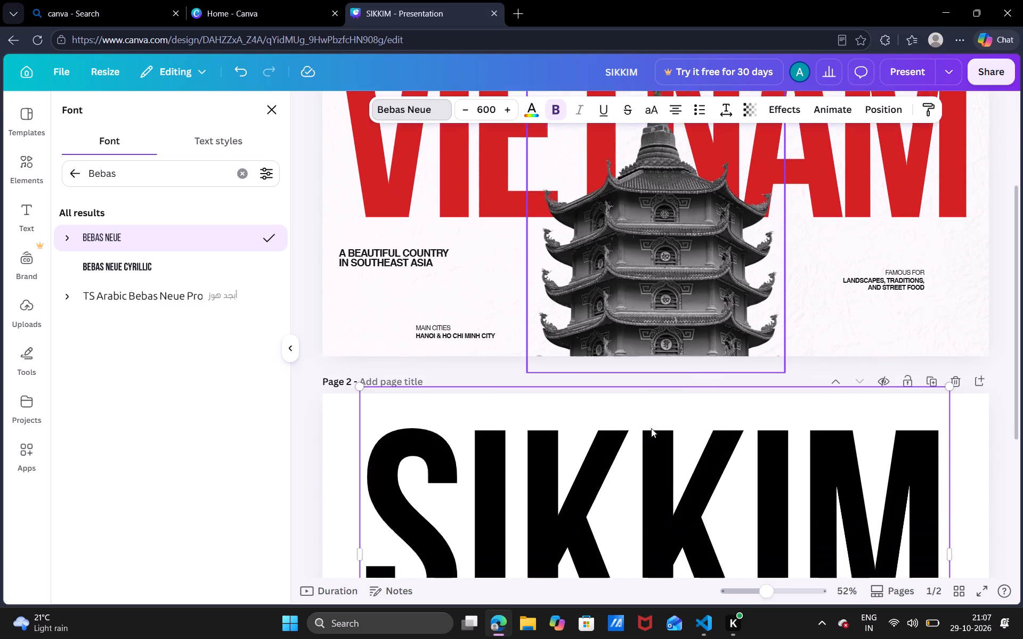
{"action": "left_click", "coordinate": [487, 354]}
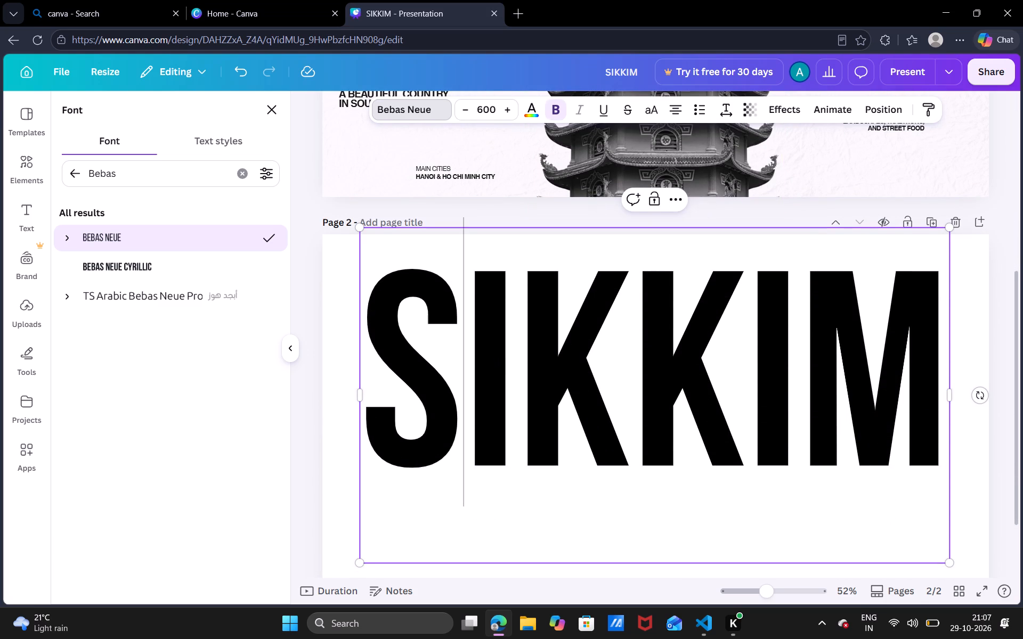
{"action": "left_click", "coordinate": [686, 364]}
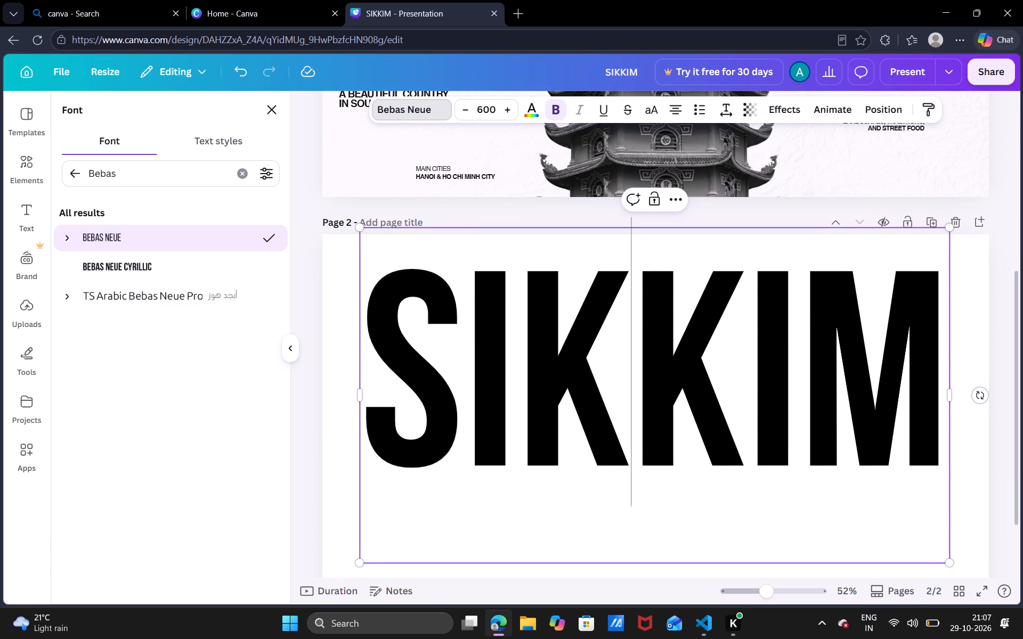
{"action": "left_click", "coordinate": [528, 116]}
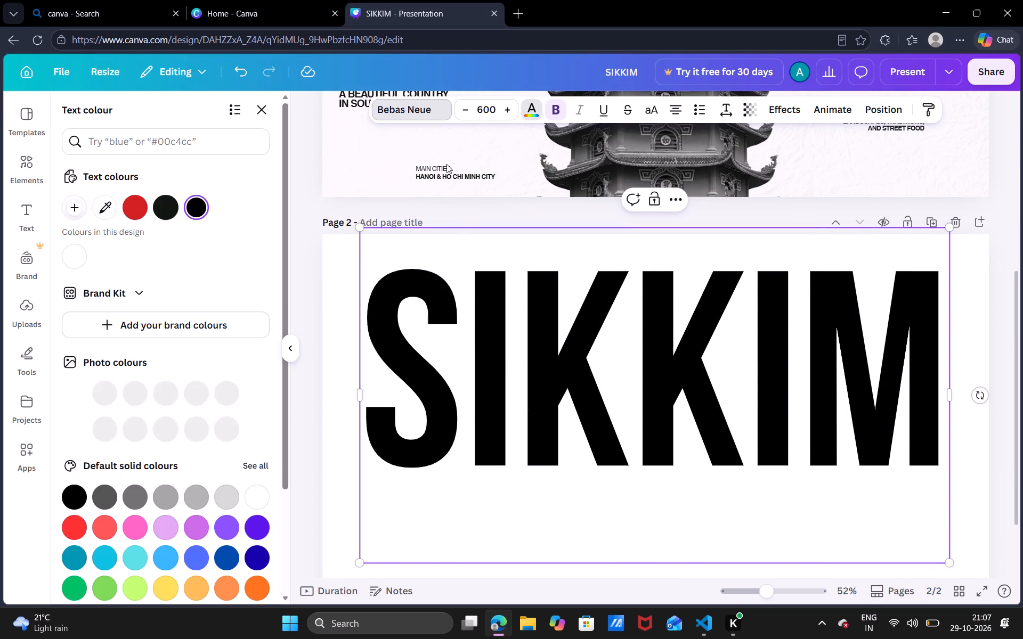
{"action": "left_click", "coordinate": [129, 213]}
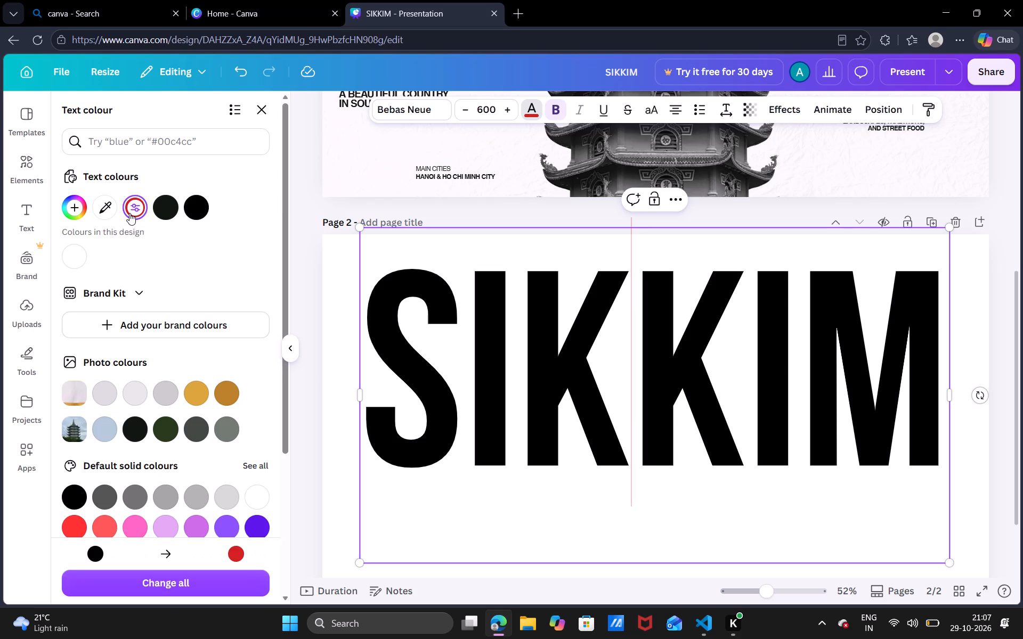
{"action": "left_click", "coordinate": [756, 256]}
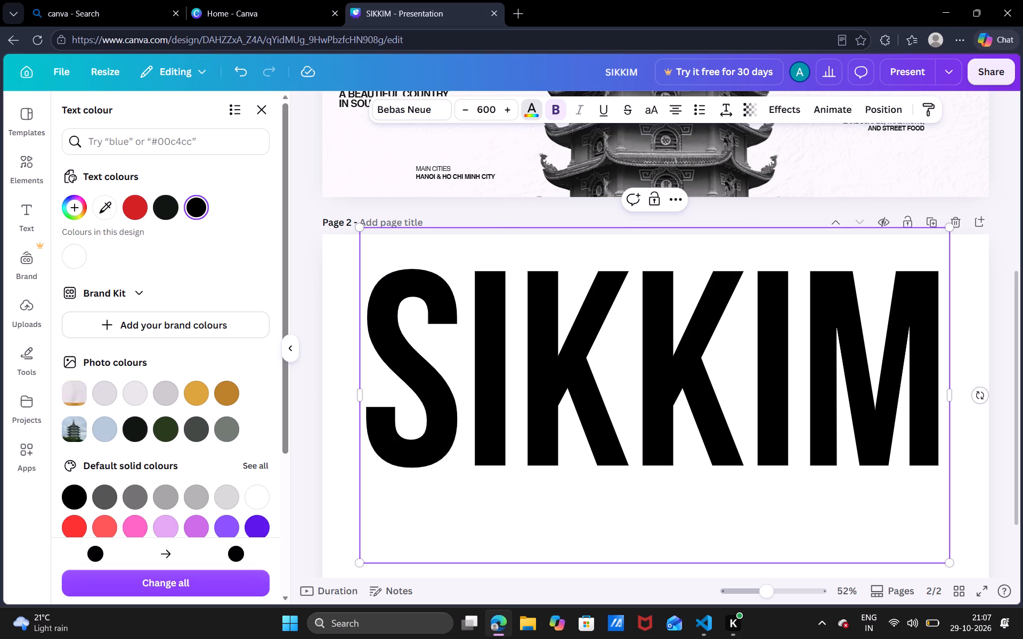
{"action": "left_click_drag", "start_coordinate": [932, 269], "coordinate": [580, 381]}
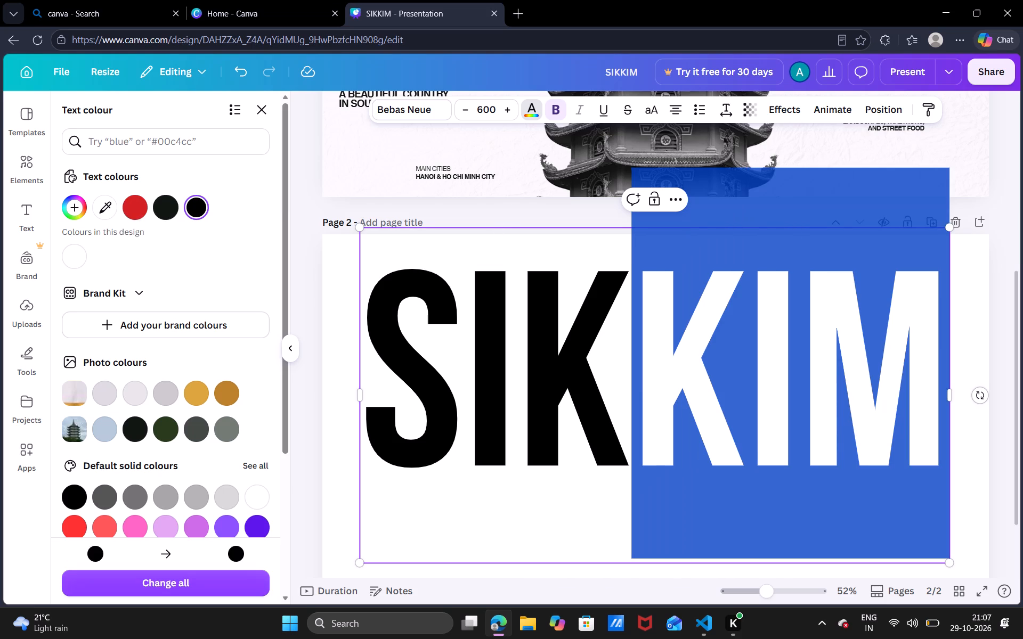
{"action": "left_click_drag", "start_coordinate": [580, 381], "coordinate": [369, 358]}
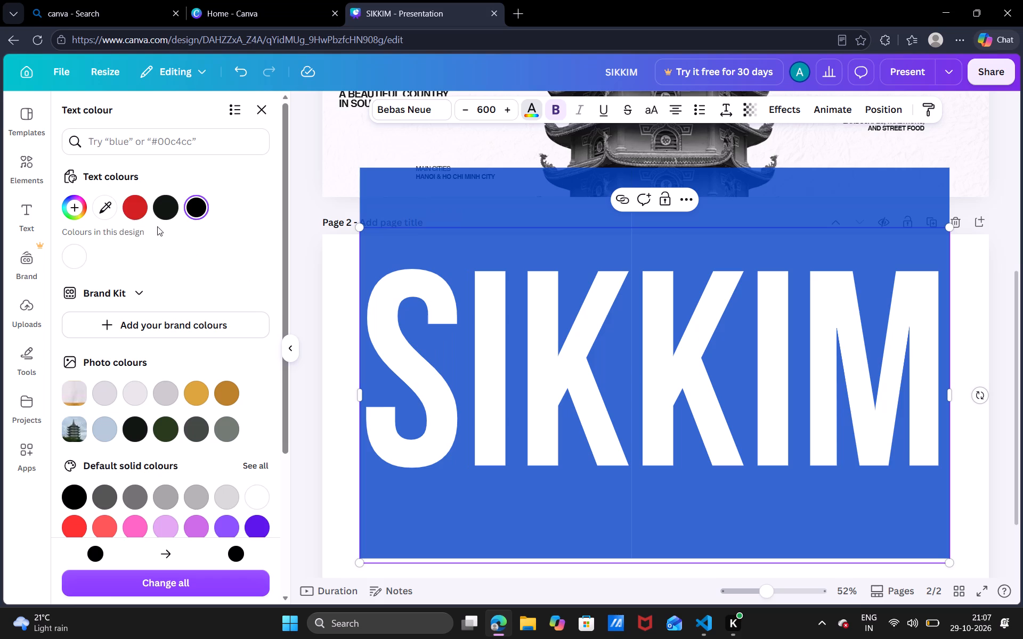
{"action": "left_click", "coordinate": [132, 204]}
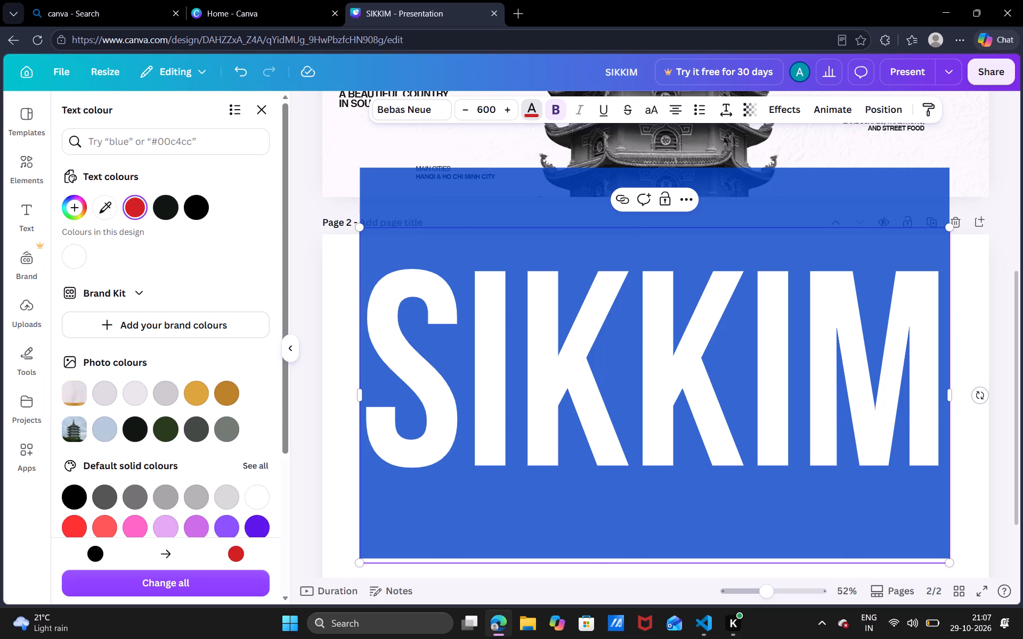
{"action": "left_click", "coordinate": [468, 236]}
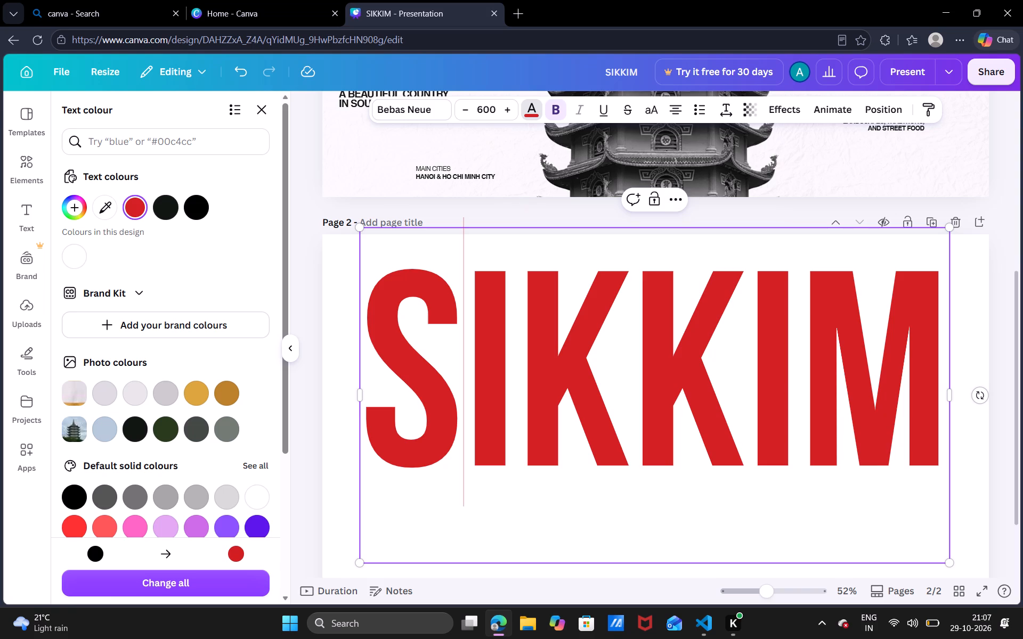
Move the pagoda image from page 1 to the bottom centre of page 2, with its spire overlapping the SIKKIM heading.
{"action": "left_click_drag", "start_coordinate": [671, 155], "coordinate": [660, 605]}
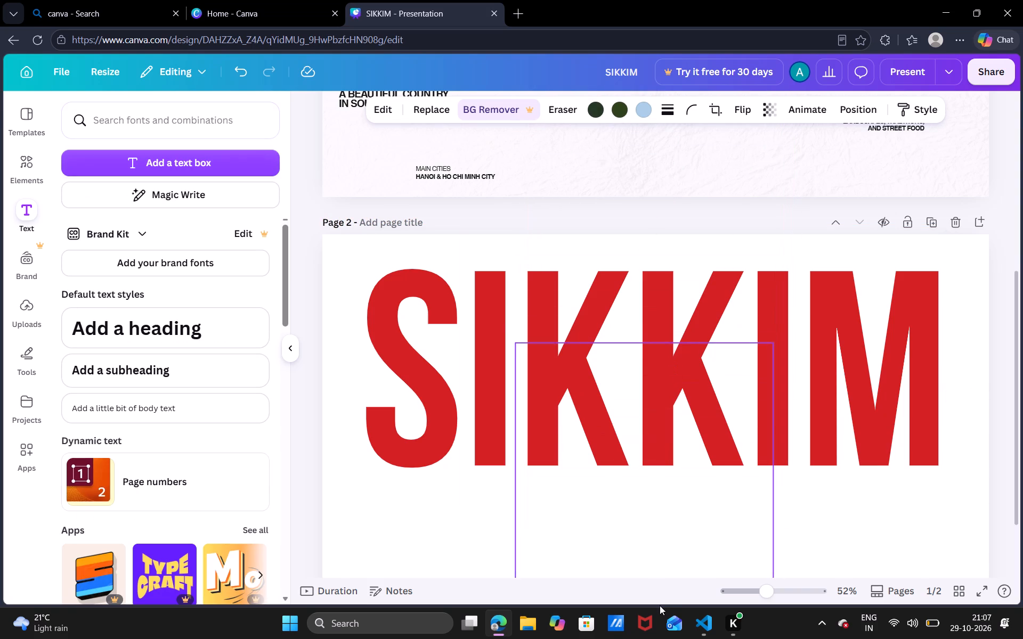
{"action": "left_click_drag", "start_coordinate": [660, 605], "coordinate": [654, 588]}
{"action": "scroll", "coordinate": [820, 526], "scroll_direction": "down", "scroll_amount": 3}
{"action": "left_click_drag", "start_coordinate": [683, 501], "coordinate": [682, 495]}
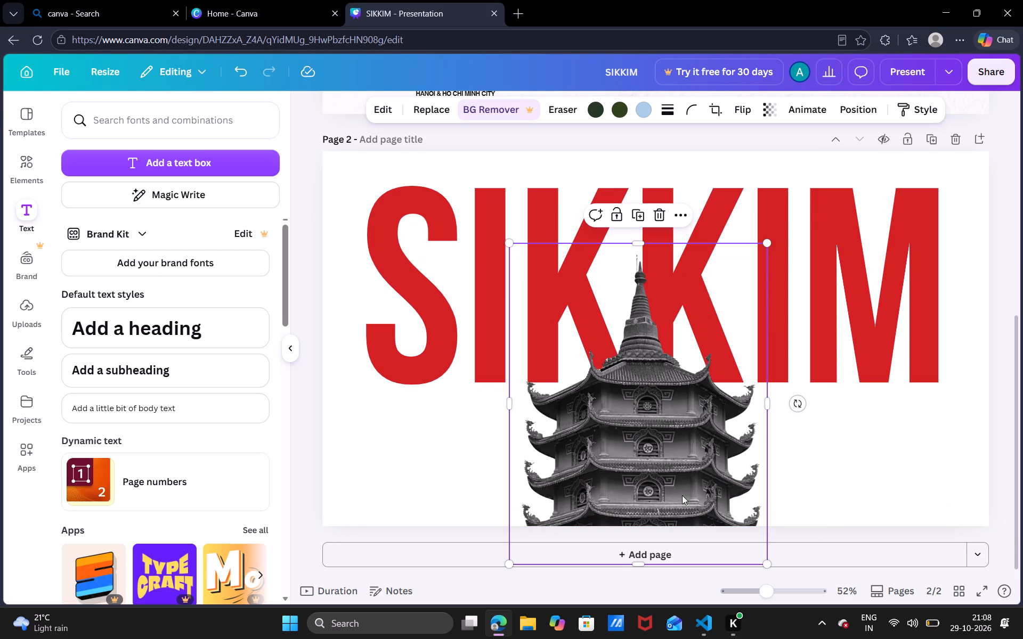
{"action": "left_click_drag", "start_coordinate": [682, 495], "coordinate": [687, 477]}
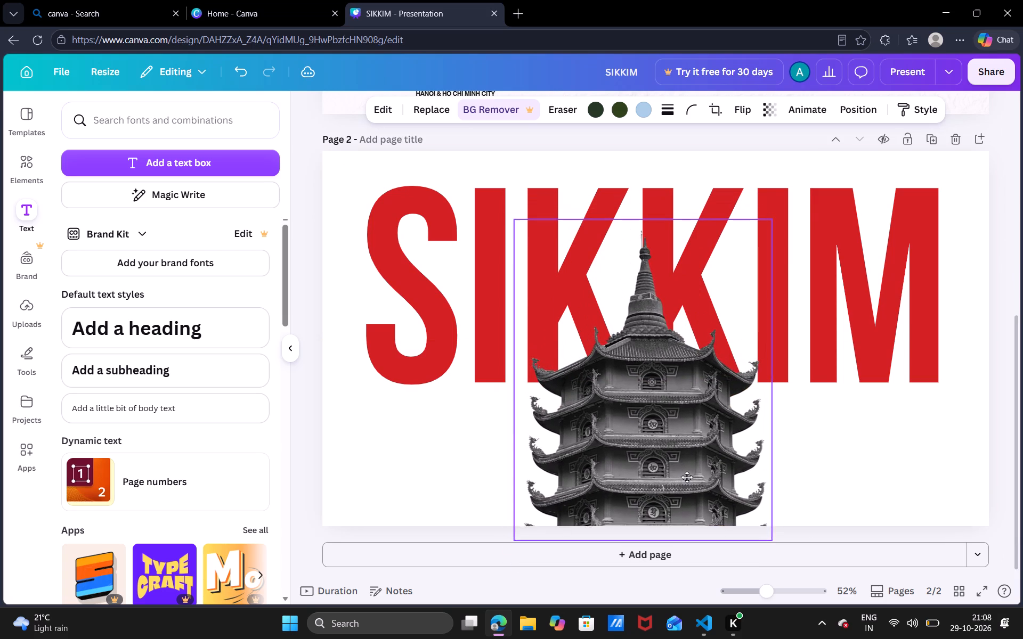
{"action": "left_click_drag", "start_coordinate": [687, 477], "coordinate": [678, 490]}
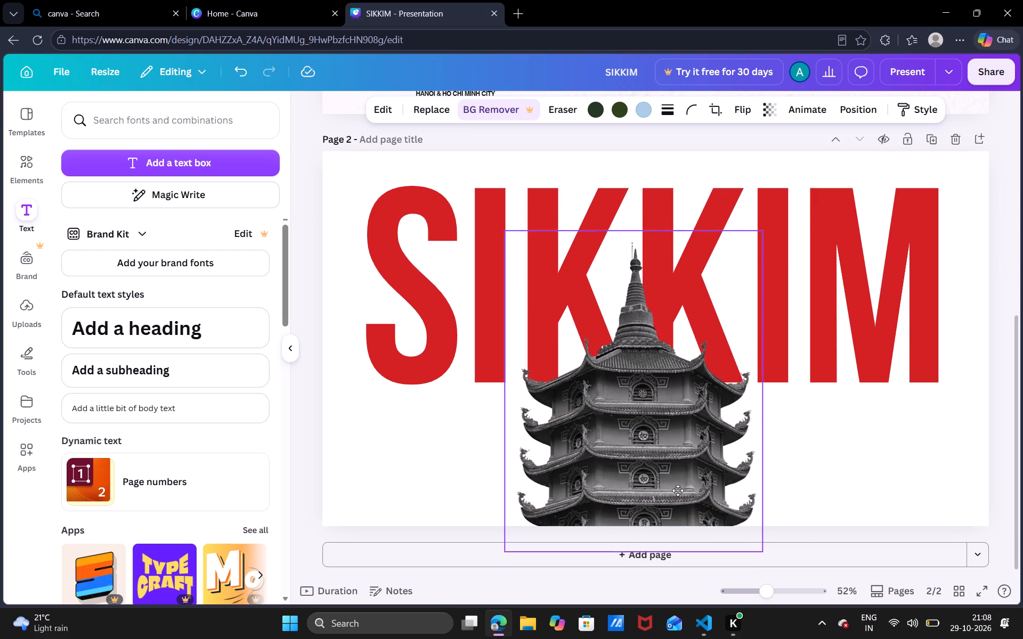
{"action": "left_click_drag", "start_coordinate": [678, 490], "coordinate": [679, 514]}
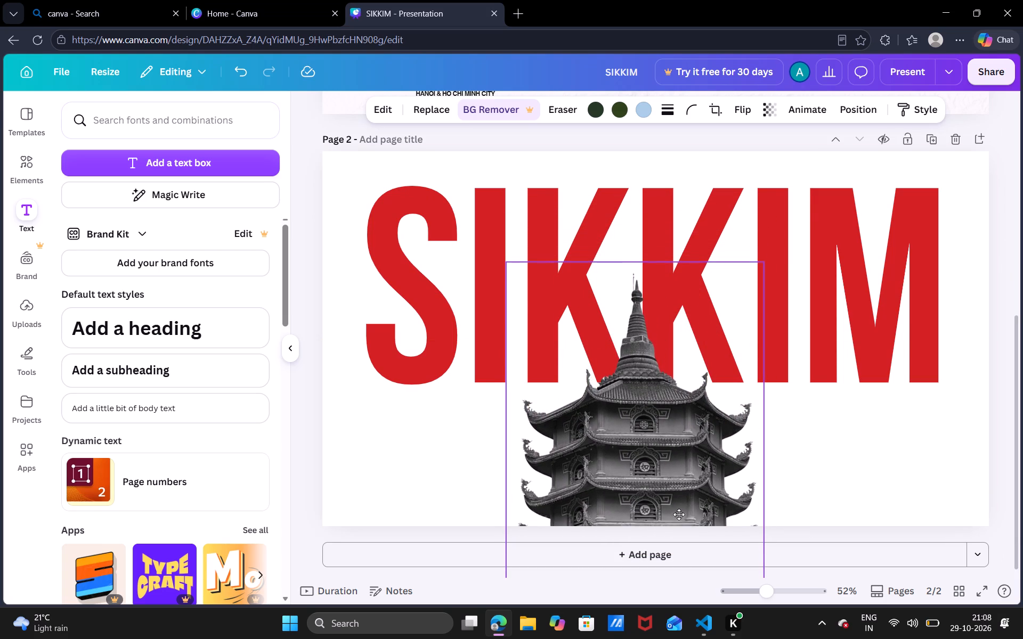
{"action": "left_click_drag", "start_coordinate": [679, 514], "coordinate": [671, 517]}
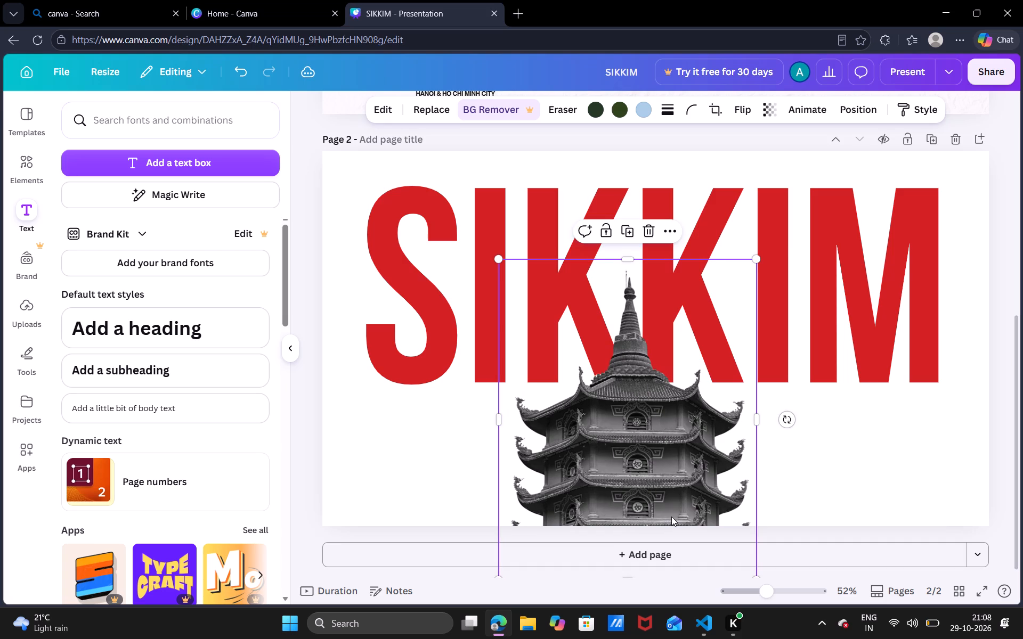
Nudge the SIKKIM heading slightly upward on page 2.
{"action": "left_click", "coordinate": [845, 501]}
{"action": "scroll", "coordinate": [852, 411], "scroll_direction": "up", "scroll_amount": 4}
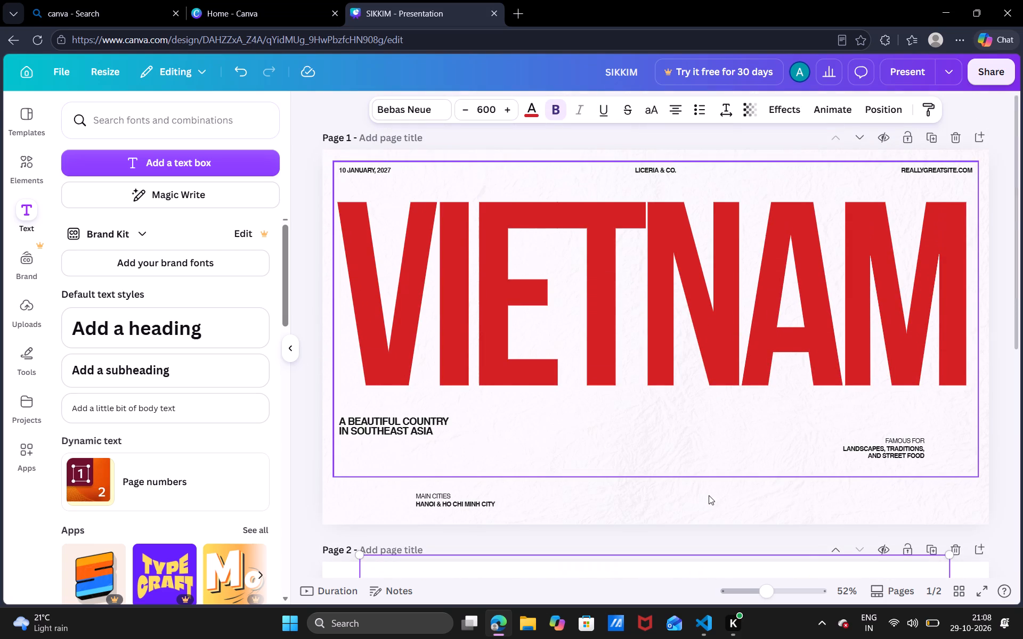
{"action": "scroll", "coordinate": [692, 450], "scroll_direction": "down", "scroll_amount": 5}
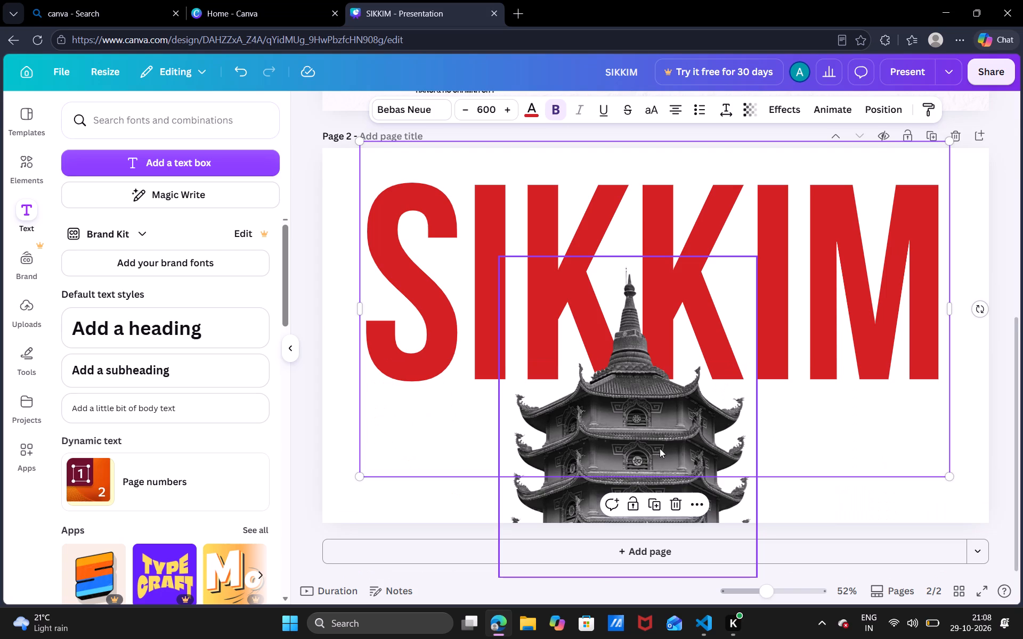
{"action": "left_click", "coordinate": [656, 504]}
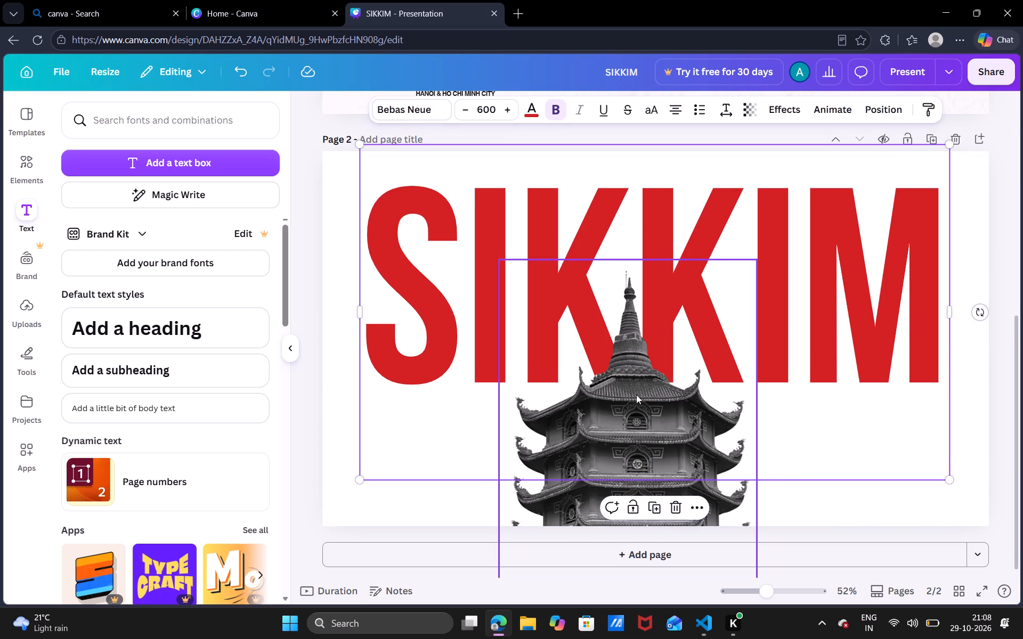
{"action": "left_click", "coordinate": [622, 395]}
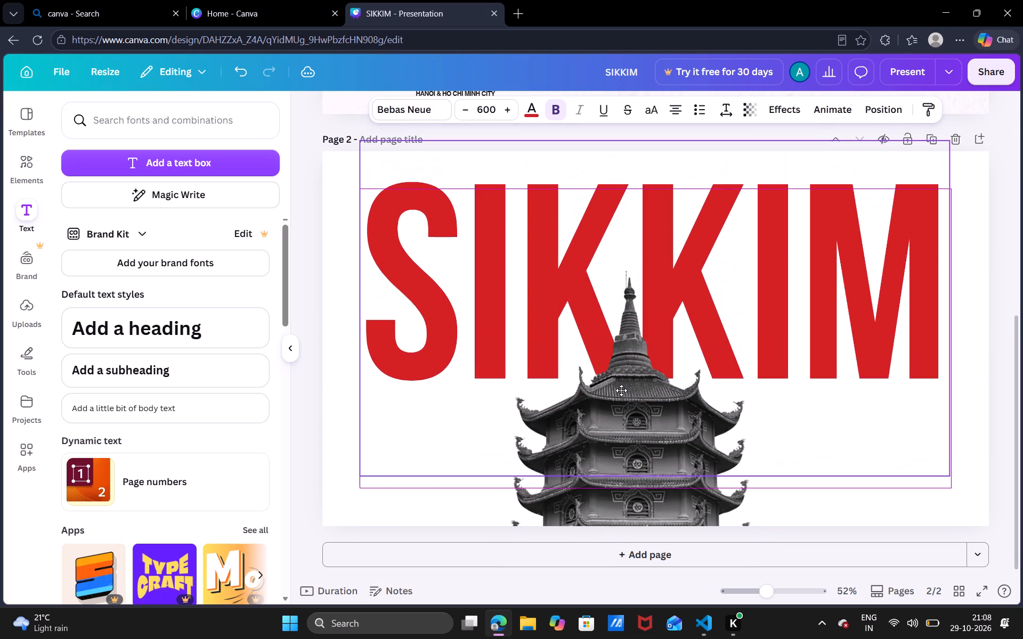
{"action": "left_click", "coordinate": [621, 390]}
Duplicate the pagoda image on page 2 and place one copy back on page 1 at the bottom centre, overlapping the VIETNAM title.
{"action": "left_click", "coordinate": [627, 423]}
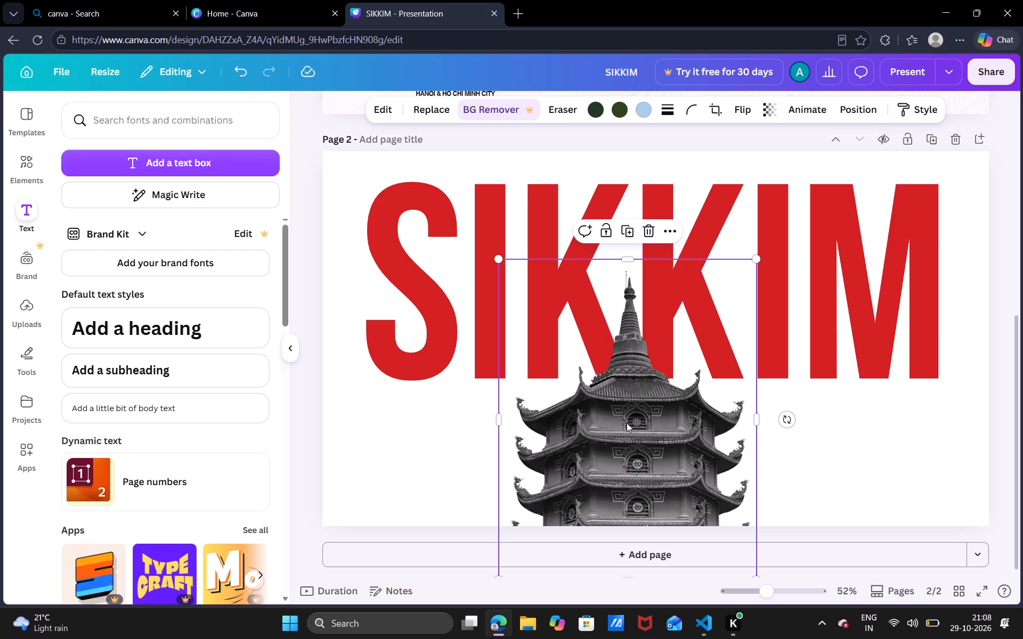
{"action": "left_click", "coordinate": [627, 437]}
{"action": "left_click", "coordinate": [621, 239]}
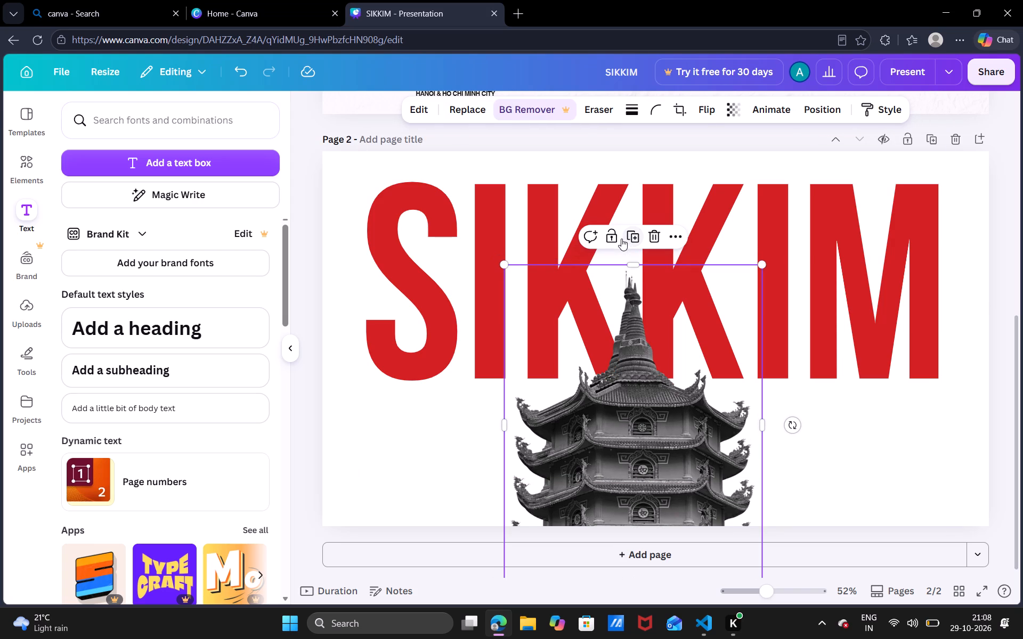
{"action": "left_click_drag", "start_coordinate": [639, 394], "coordinate": [637, 89]}
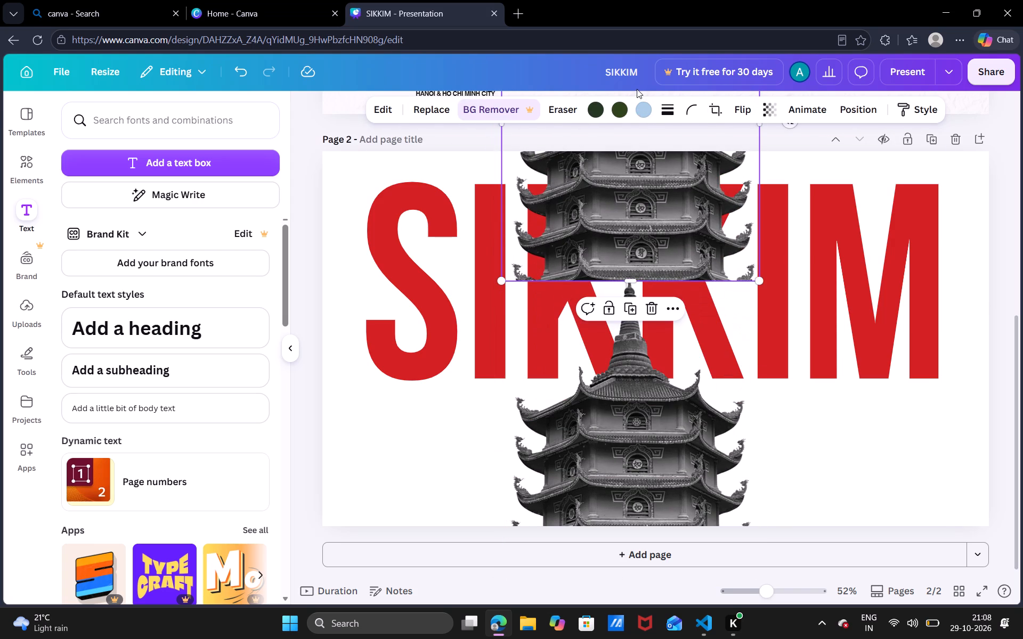
{"action": "scroll", "coordinate": [851, 409], "scroll_direction": "up", "scroll_amount": 5}
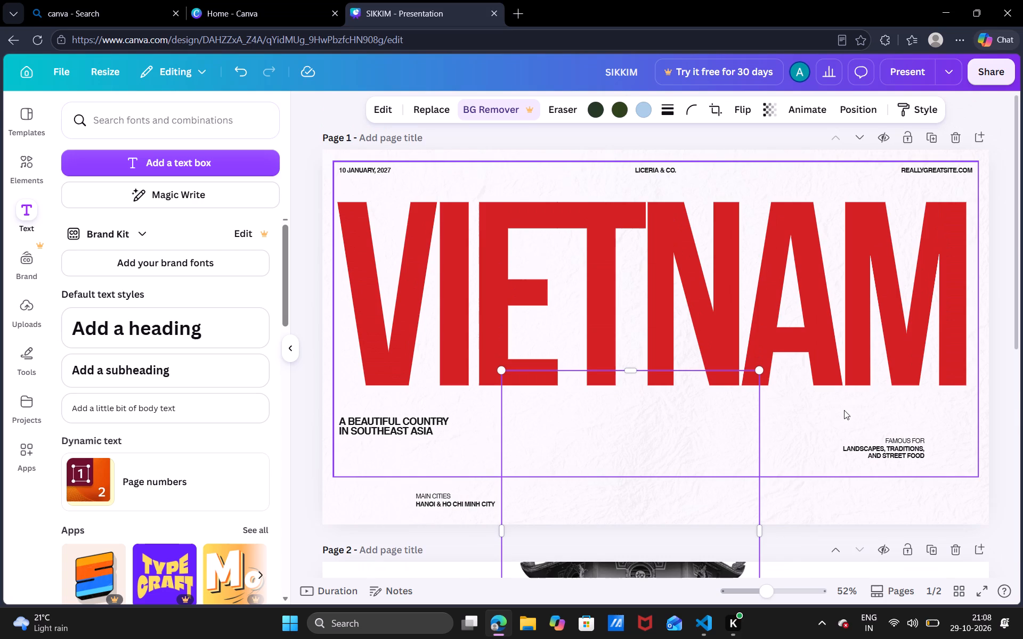
{"action": "left_click_drag", "start_coordinate": [660, 576], "coordinate": [664, 530]}
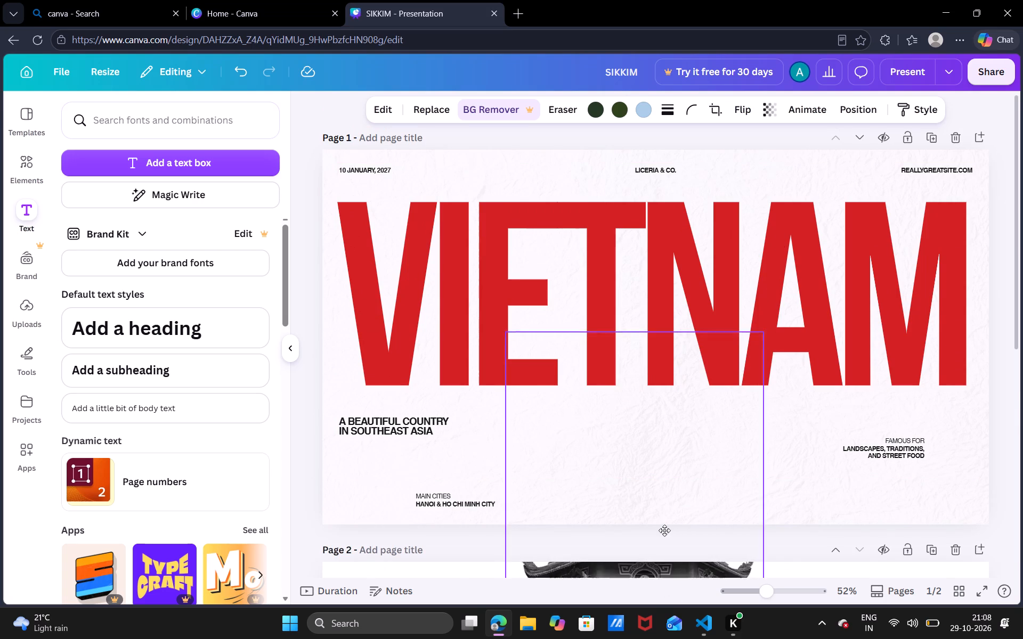
{"action": "left_click_drag", "start_coordinate": [664, 530], "coordinate": [642, 427]}
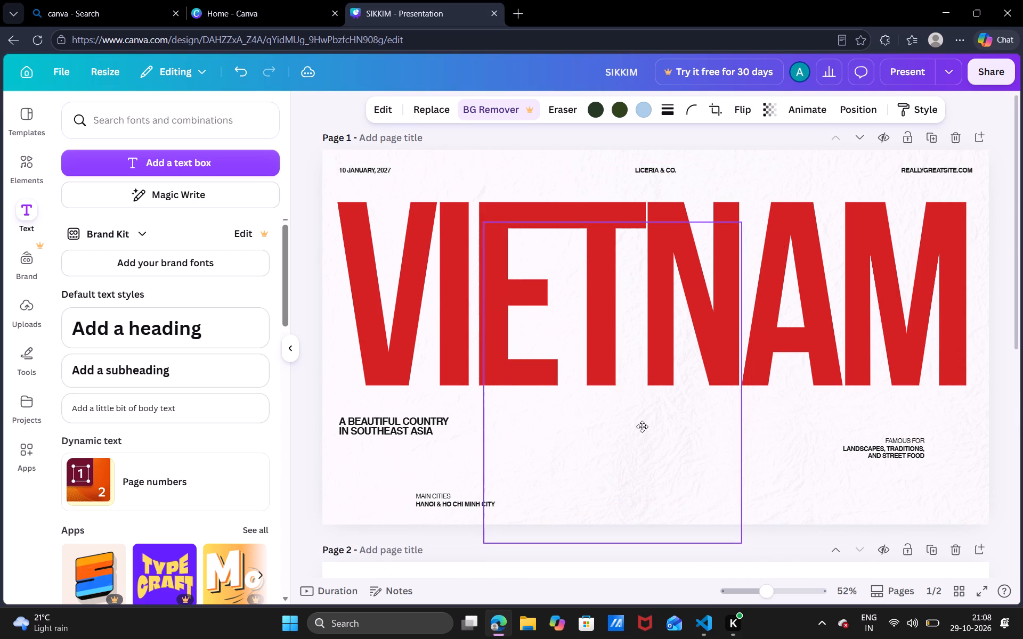
{"action": "left_click_drag", "start_coordinate": [642, 427], "coordinate": [645, 430]}
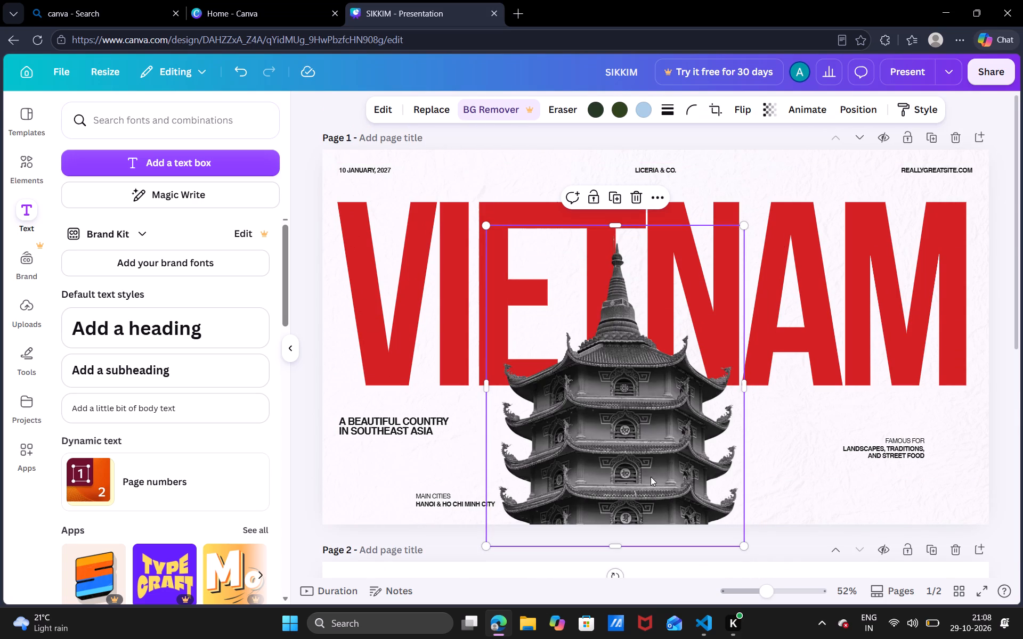
{"action": "left_click_drag", "start_coordinate": [627, 438], "coordinate": [642, 445]}
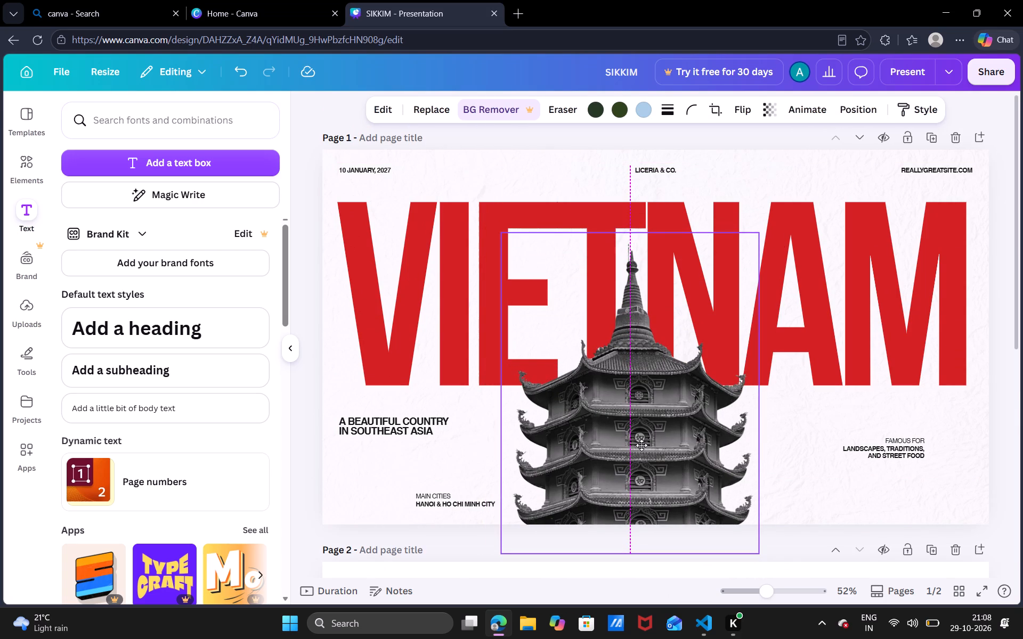
{"action": "left_click_drag", "start_coordinate": [642, 445], "coordinate": [642, 429]}
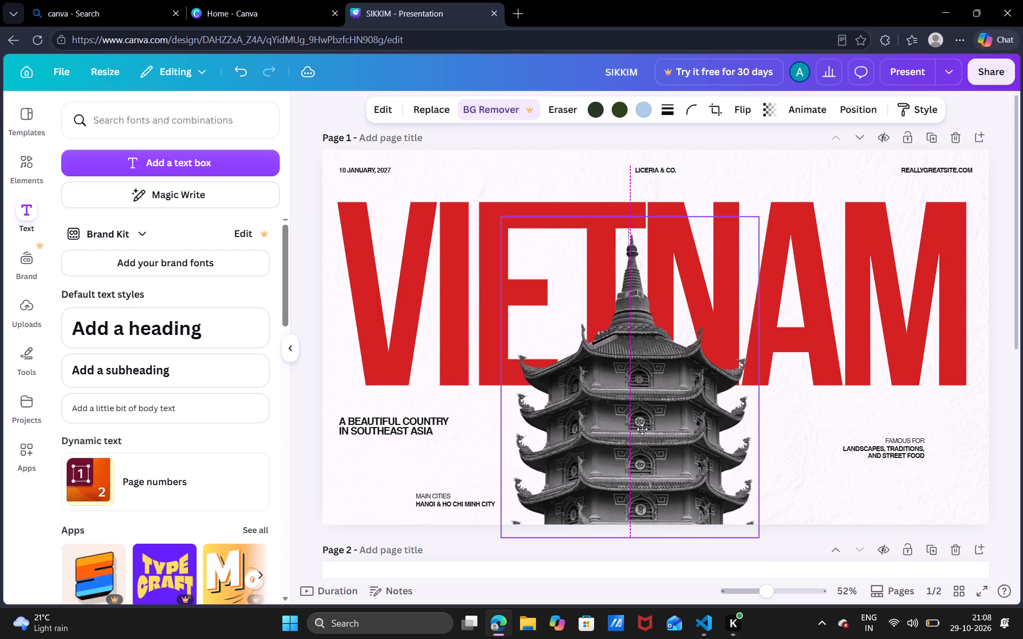
{"action": "left_click_drag", "start_coordinate": [642, 429], "coordinate": [644, 462]}
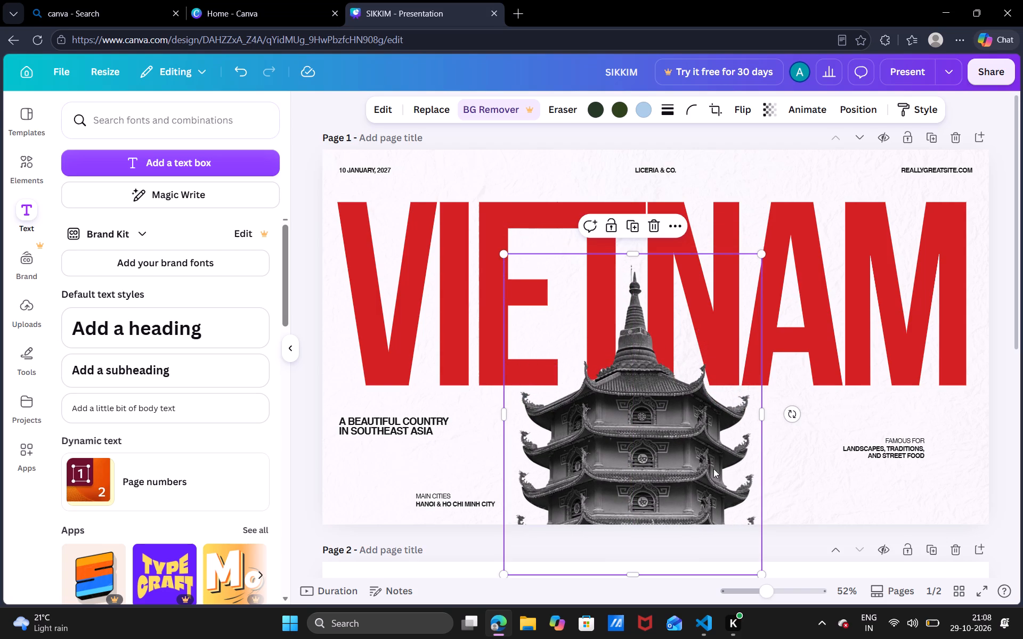
{"action": "left_click", "coordinate": [825, 476]}
{"action": "scroll", "coordinate": [790, 543], "scroll_direction": "down", "scroll_amount": 4}
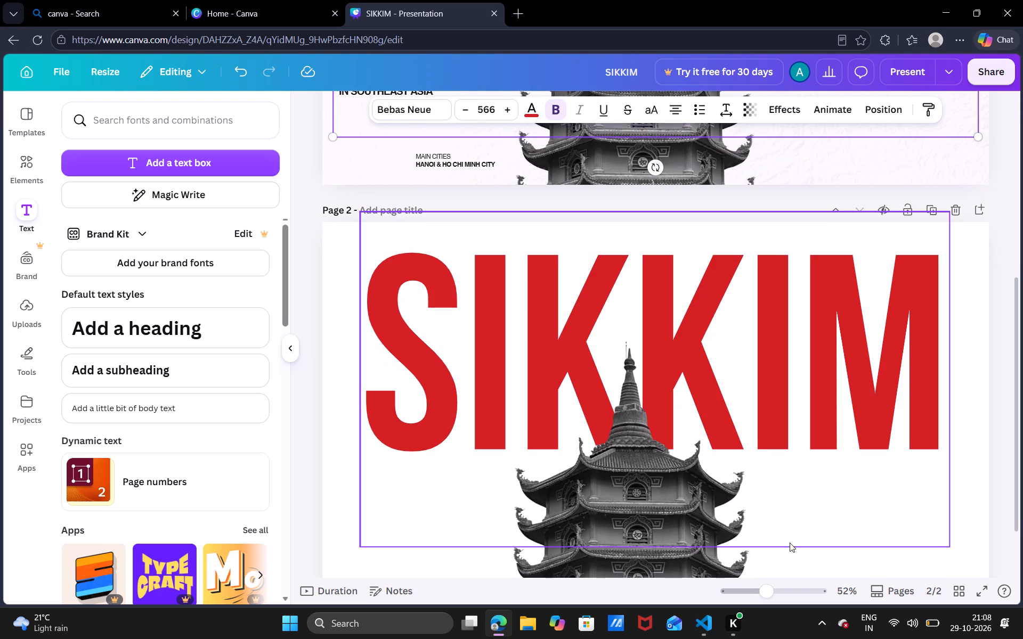
Nudge the pagoda image slightly upward and to the left on page 2.
{"action": "scroll", "coordinate": [790, 543], "scroll_direction": "down", "scroll_amount": 5}
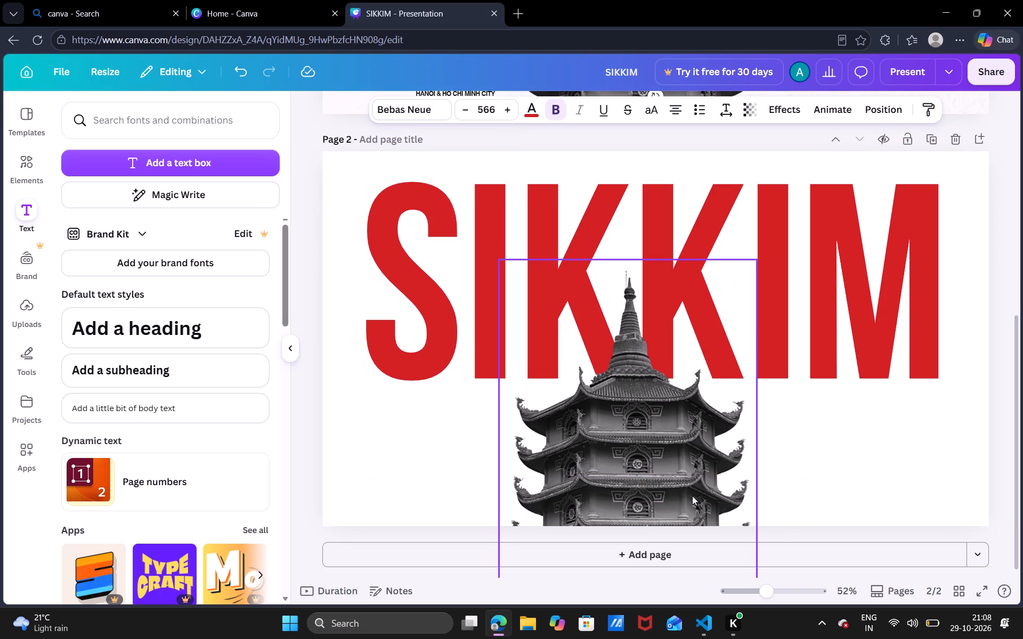
{"action": "left_click", "coordinate": [672, 503]}
{"action": "left_click_drag", "start_coordinate": [672, 503], "coordinate": [671, 493]}
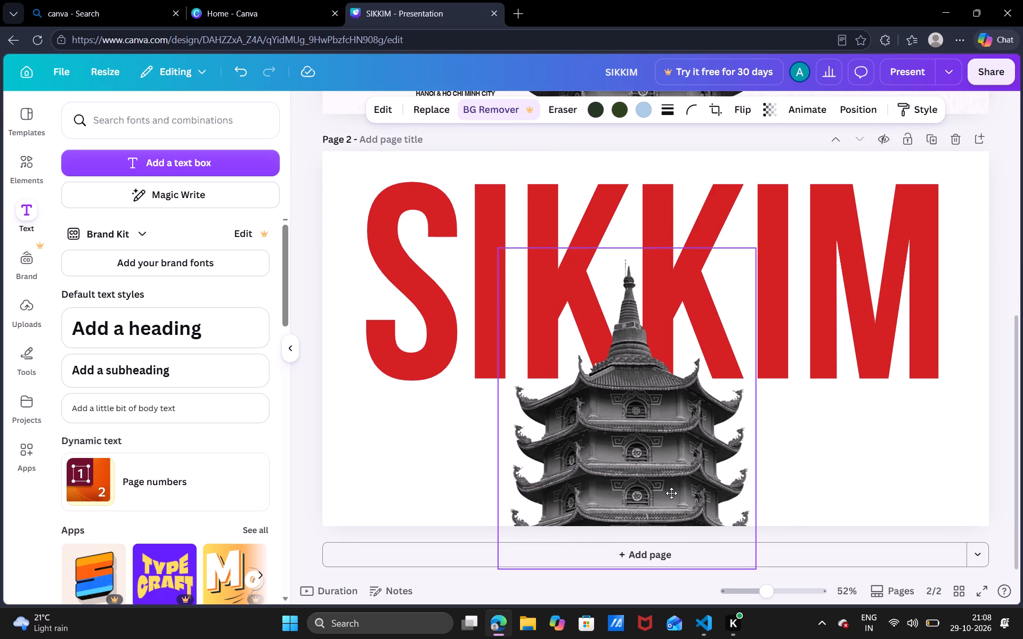
{"action": "left_click_drag", "start_coordinate": [671, 493], "coordinate": [670, 495]}
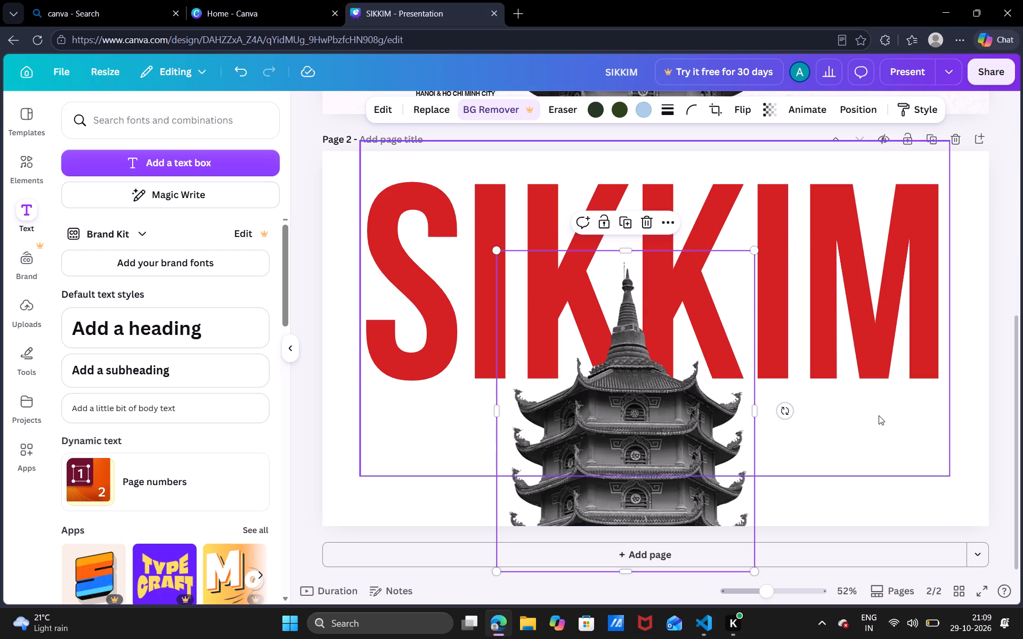
Add a subheading text box to page 2 and place it below the SIKKIM heading at the page's left edge, following page 1's tagline placement.
{"action": "scroll", "coordinate": [879, 415], "scroll_direction": "up", "scroll_amount": 5}
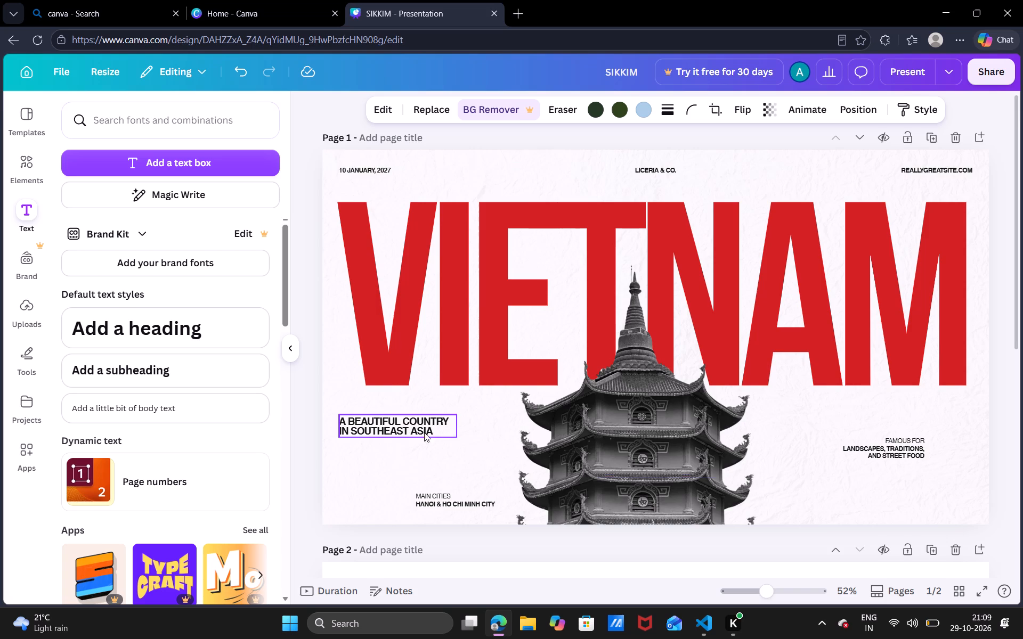
{"action": "scroll", "coordinate": [469, 480], "scroll_direction": "down", "scroll_amount": 1}
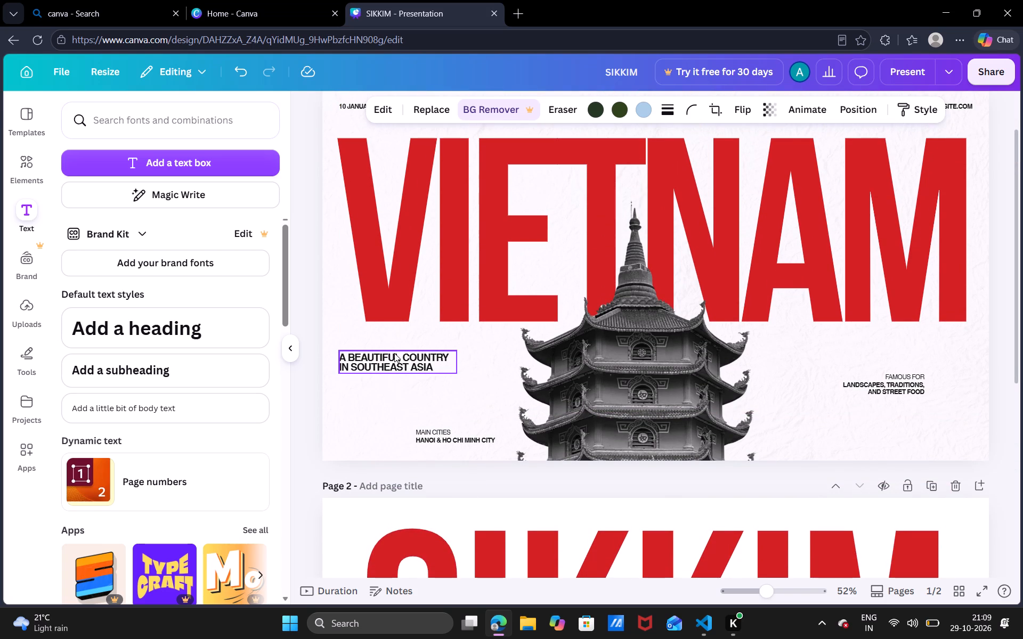
{"action": "left_click", "coordinate": [391, 352]}
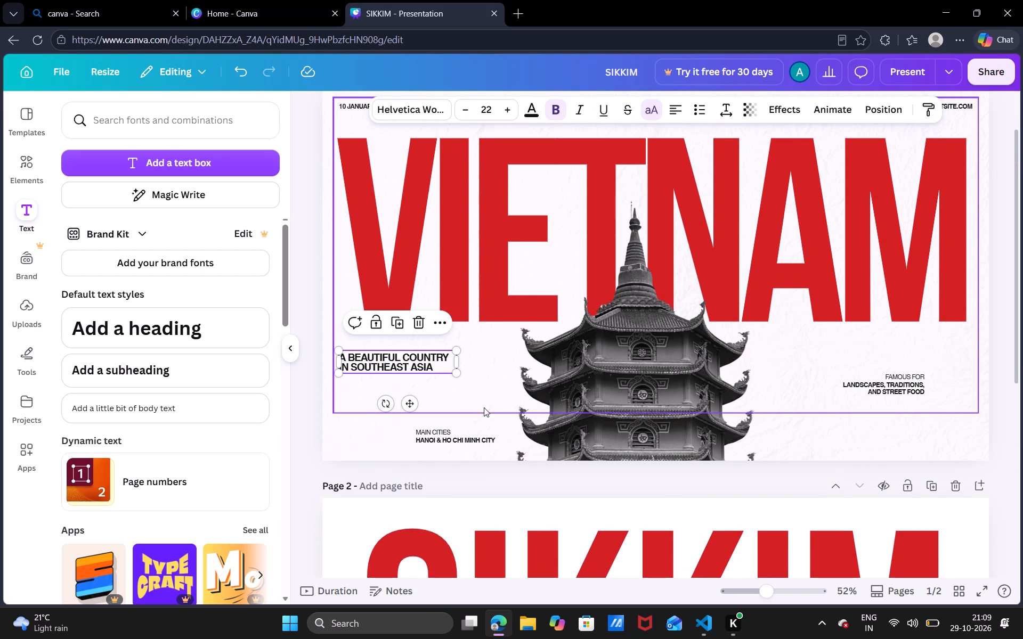
{"action": "scroll", "coordinate": [413, 463], "scroll_direction": "down", "scroll_amount": 2}
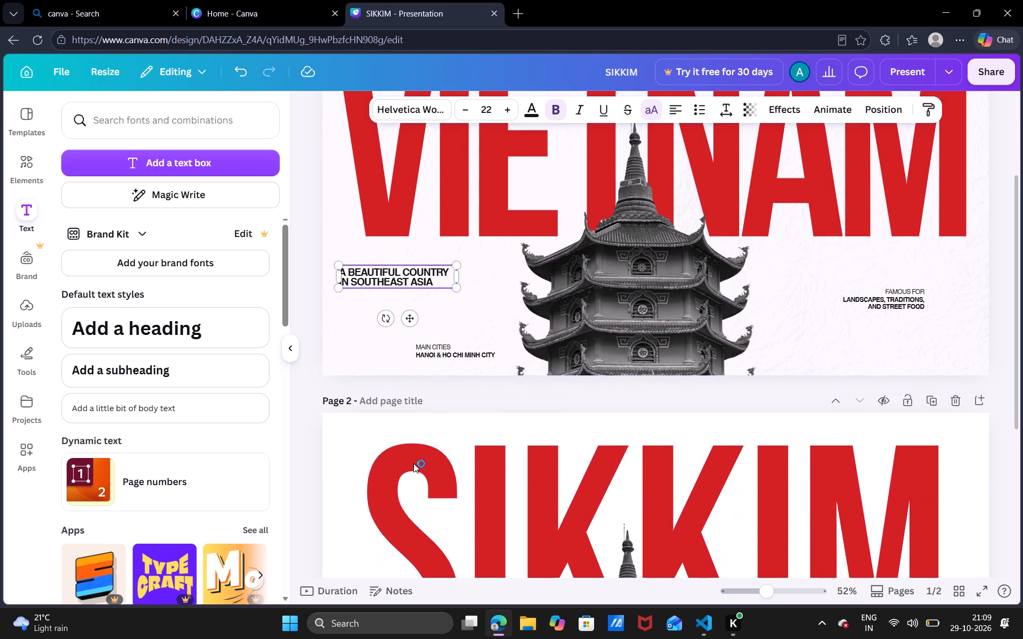
{"action": "scroll", "coordinate": [413, 463], "scroll_direction": "down", "scroll_amount": 4}
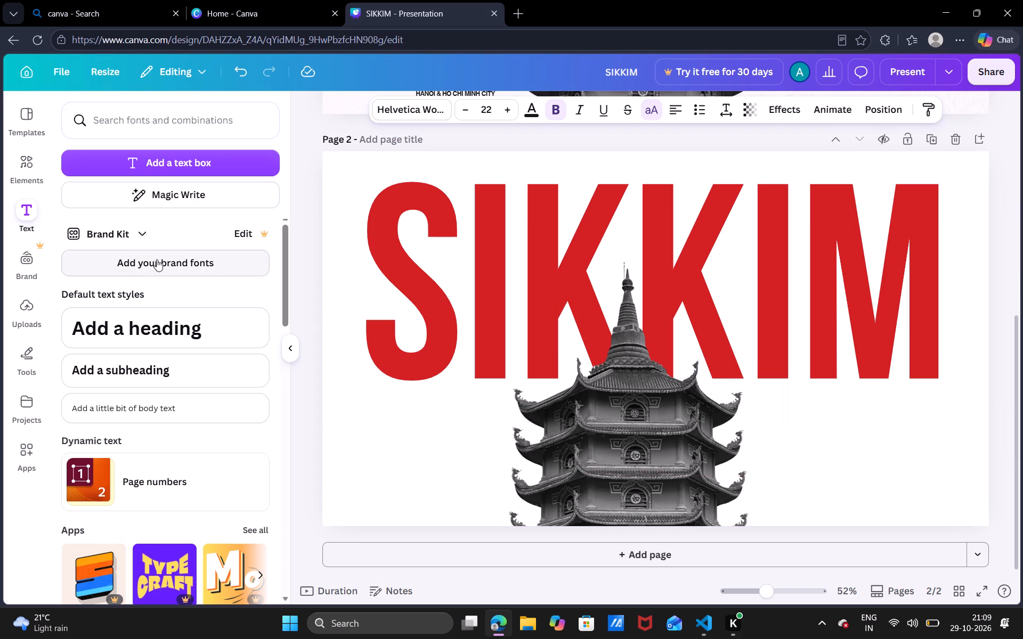
{"action": "left_click", "coordinate": [152, 374]}
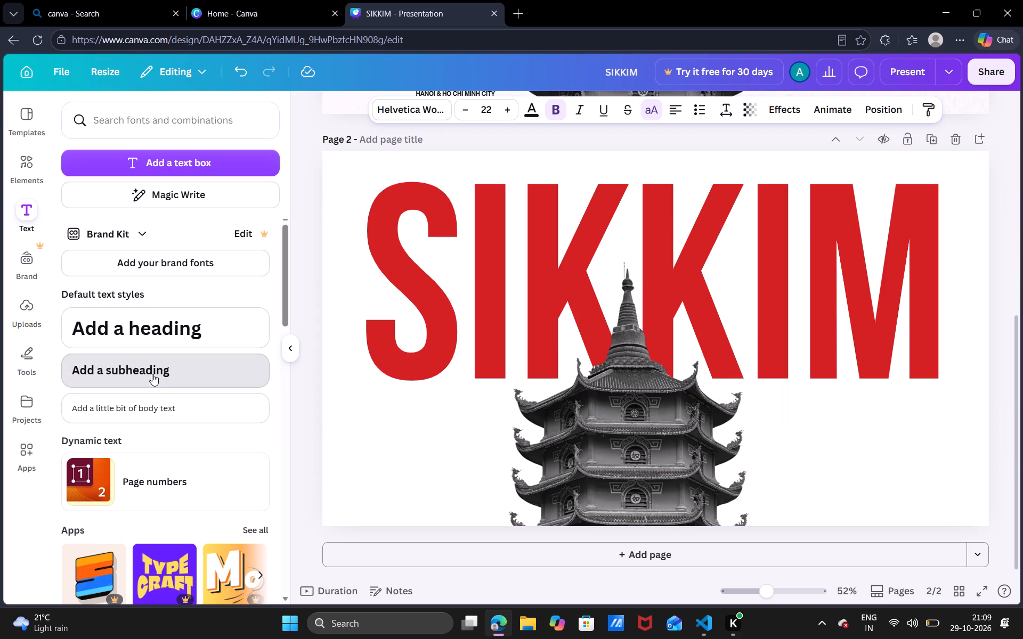
{"action": "left_click_drag", "start_coordinate": [602, 343], "coordinate": [566, 345]}
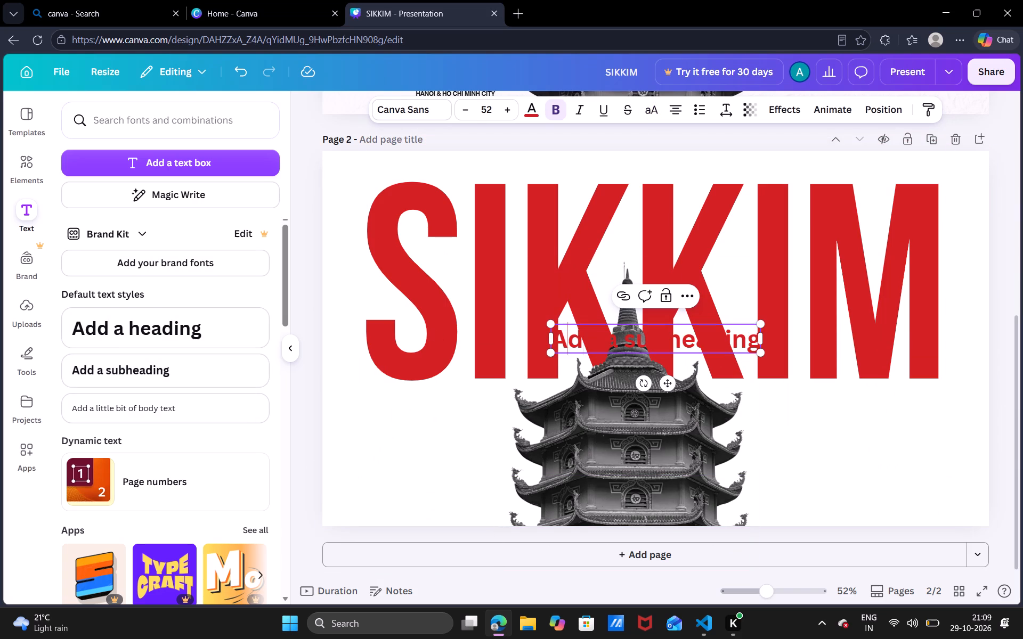
{"action": "left_click_drag", "start_coordinate": [566, 345], "coordinate": [711, 342]}
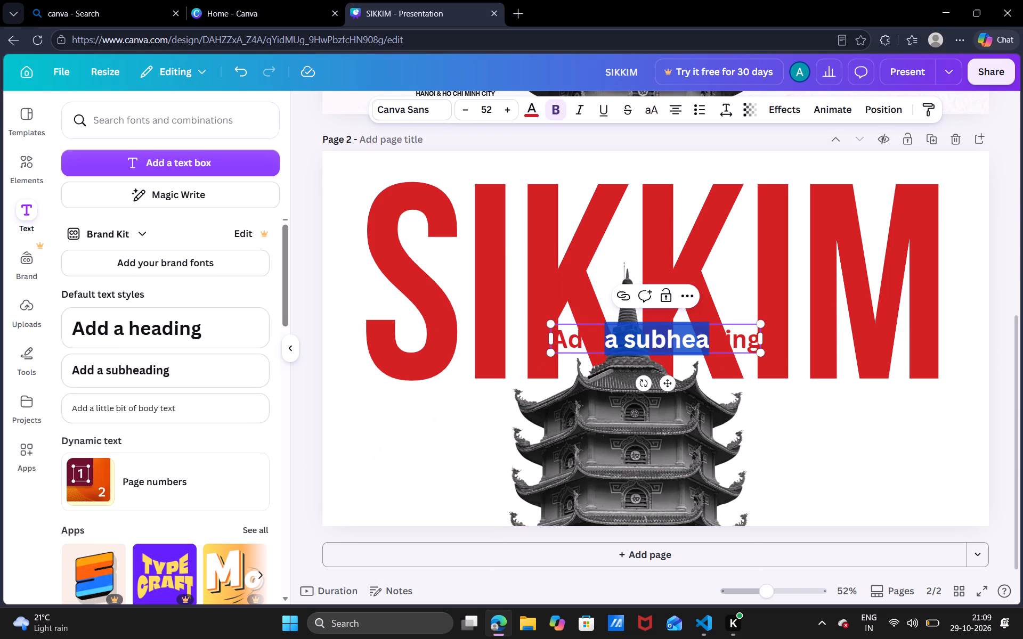
{"action": "left_click", "coordinate": [762, 414]}
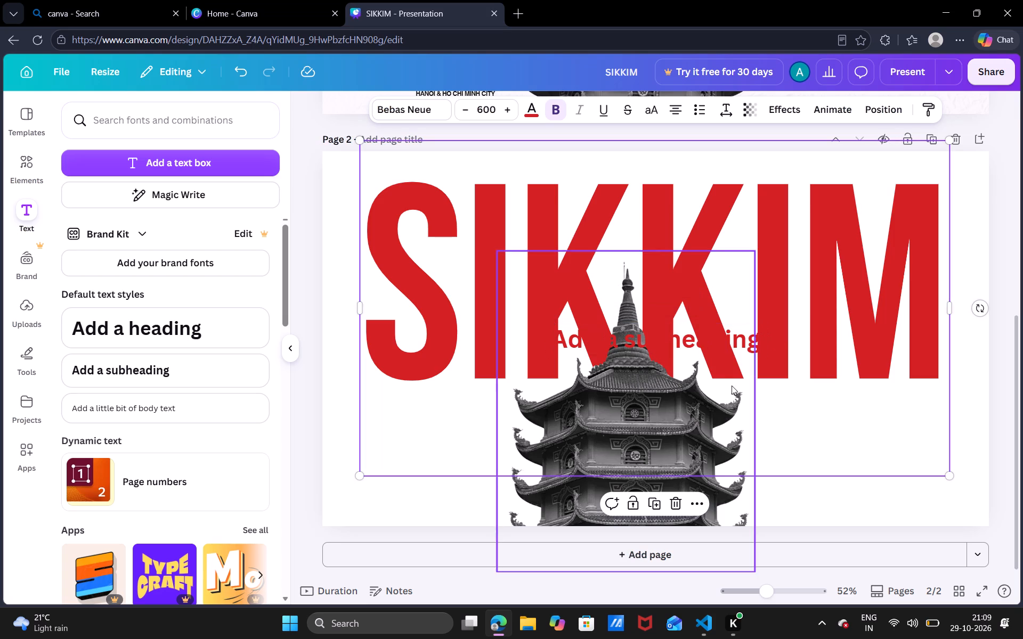
{"action": "left_click_drag", "start_coordinate": [673, 342], "coordinate": [480, 444]}
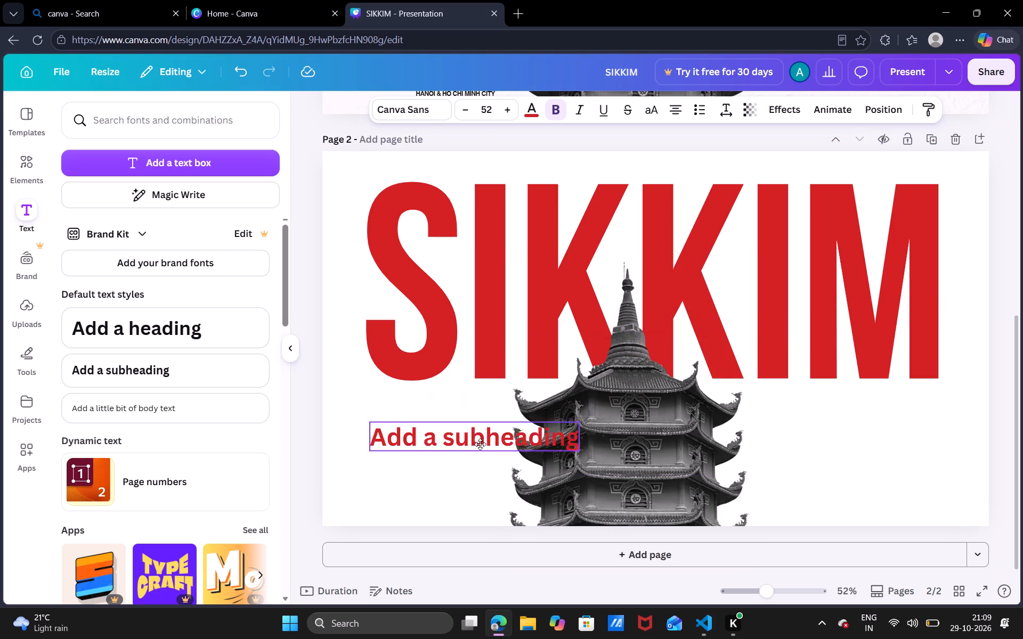
{"action": "left_click_drag", "start_coordinate": [480, 444], "coordinate": [457, 453]}
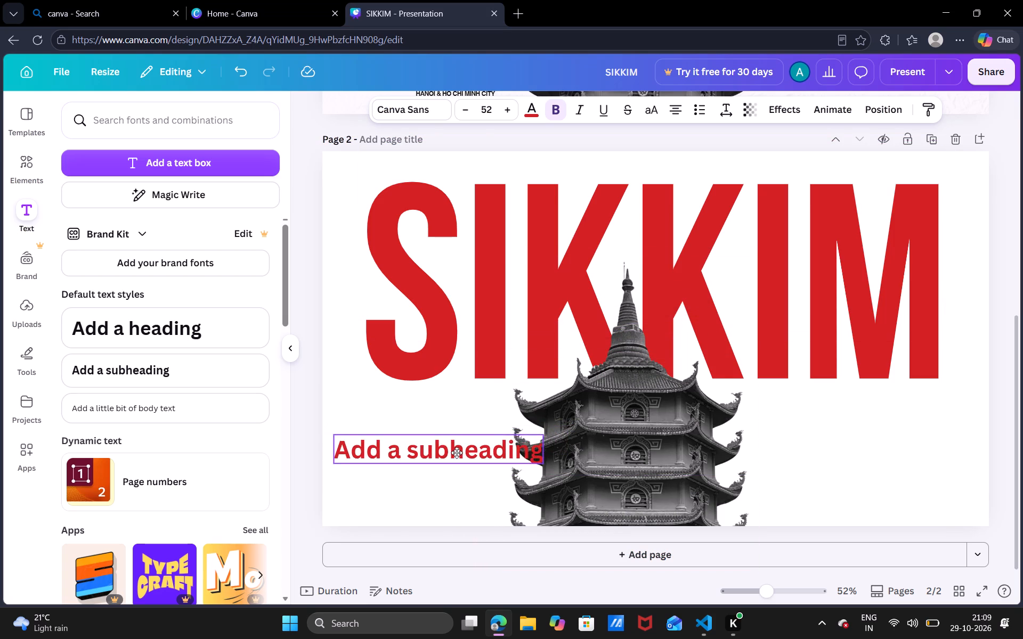
{"action": "left_click_drag", "start_coordinate": [457, 453], "coordinate": [449, 452]}
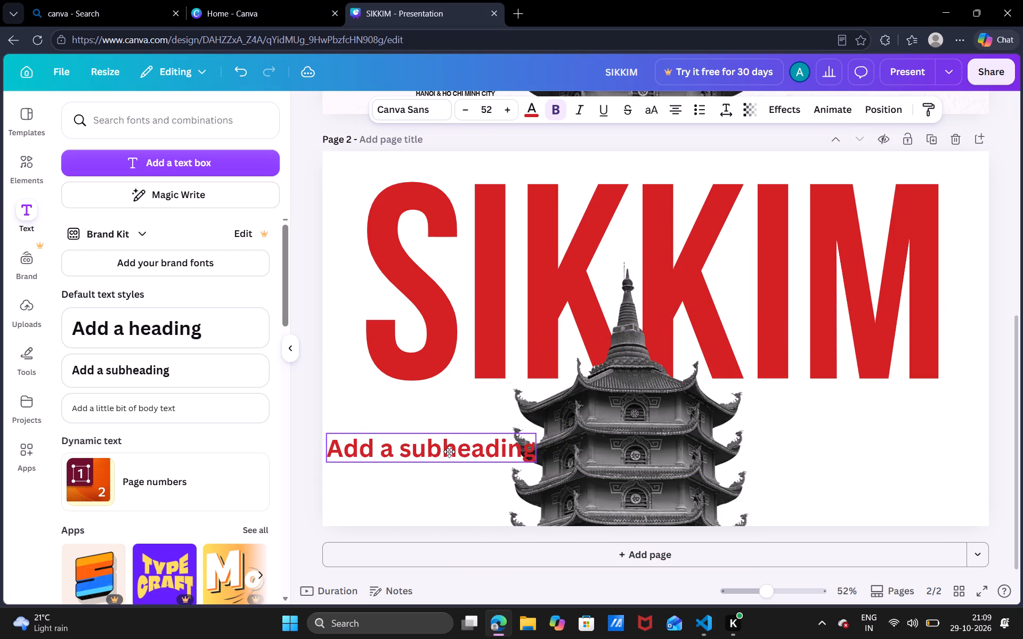
{"action": "left_click_drag", "start_coordinate": [449, 452], "coordinate": [448, 449]}
Delete the subheading's placeholder text on page 2, keeping only its initial letter A.
{"action": "left_click", "coordinate": [448, 449]}
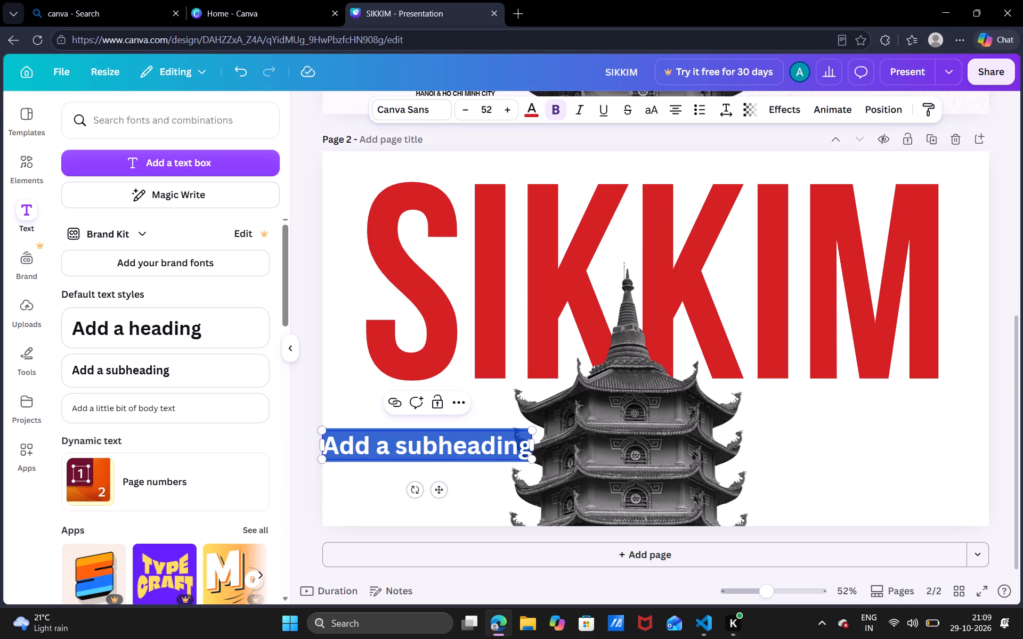
{"action": "left_click", "coordinate": [458, 401]}
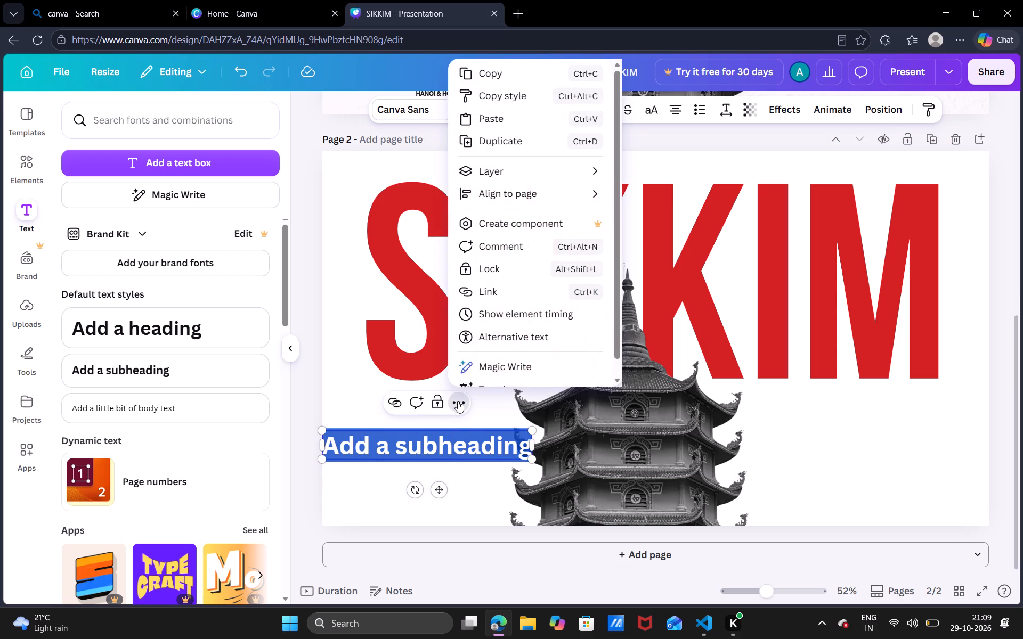
{"action": "scroll", "coordinate": [515, 312], "scroll_direction": "down", "scroll_amount": 4}
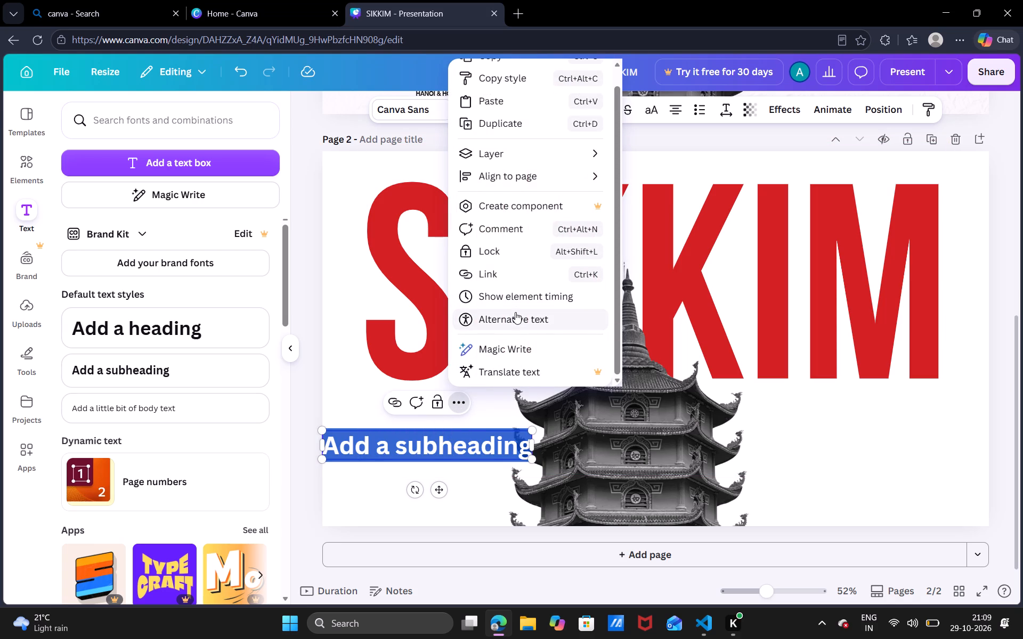
{"action": "left_click", "coordinate": [522, 446]}
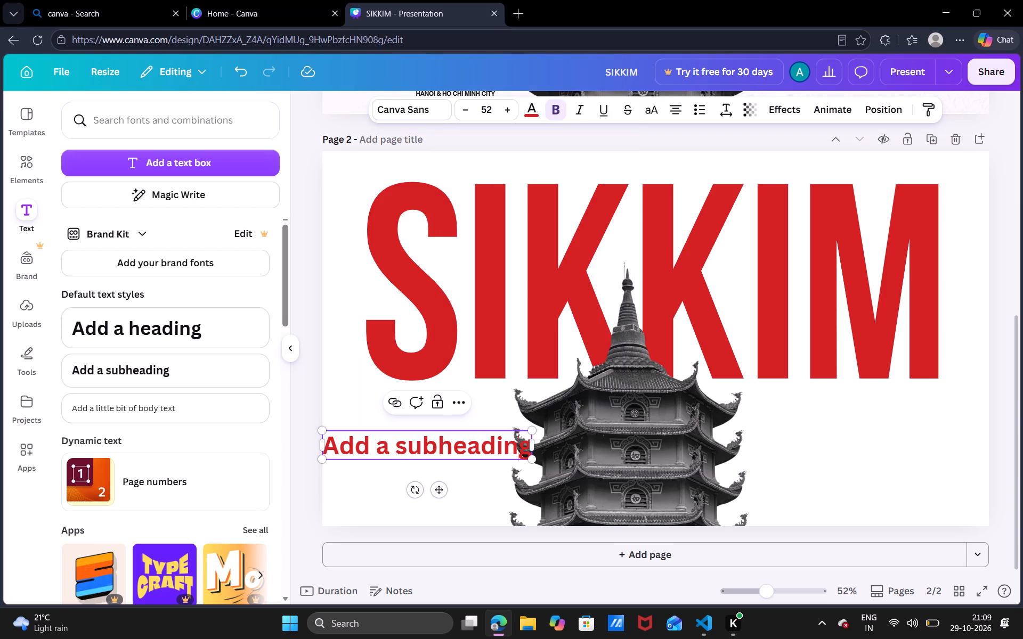
{"action": "key", "text": "Right"}
{"action": "key", "text": "BackSpace"}
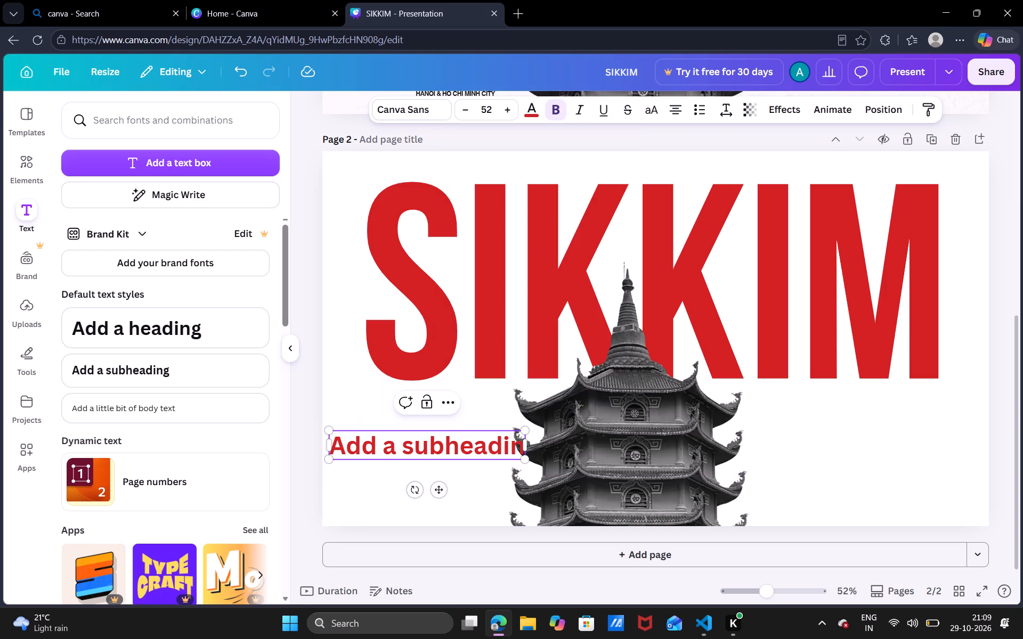
{"action": "key", "text": "BackSpace"}
{"action": "key", "text": "BackSpace"}
{"action": "key", "text": "BackSpace"}
{"action": "key", "text": "BackSpace"}
{"action": "key", "text": "BackSpace"}
{"action": "key", "text": "BackSpace"}
{"action": "key", "text": "BackSpace"}
{"action": "key", "text": "BackSpace"}
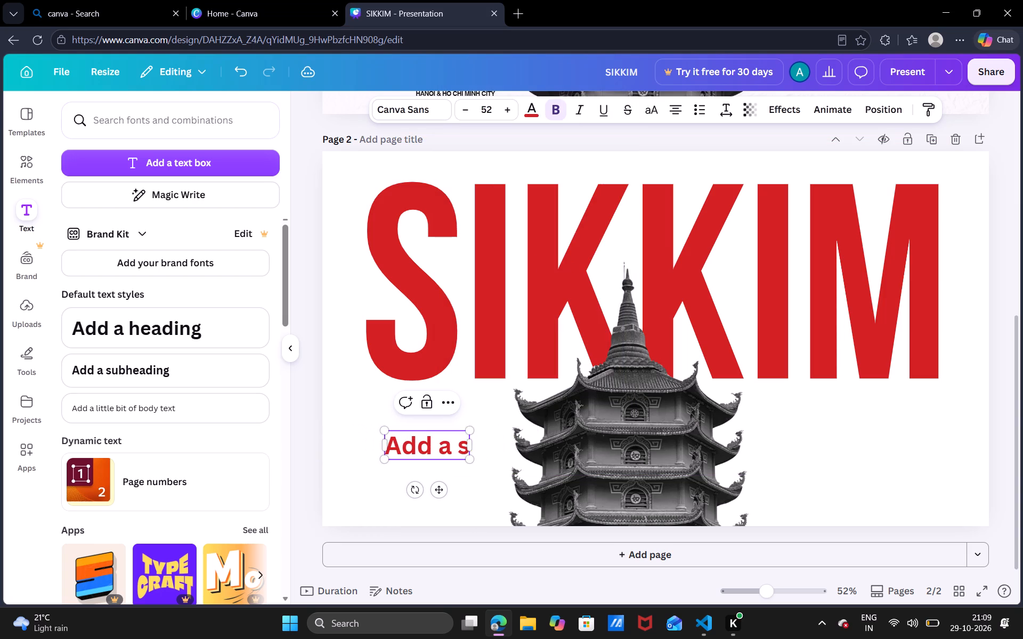
{"action": "key", "text": "BackSpace"}
{"action": "key", "text": "BackSpace"}
{"action": "key", "text": "BackSpace"}
{"action": "key", "text": "BackSpace"}
{"action": "key", "text": "BackSpace"}
{"action": "key", "text": "BackSpace"}
{"action": "key", "text": "BackSpace"}
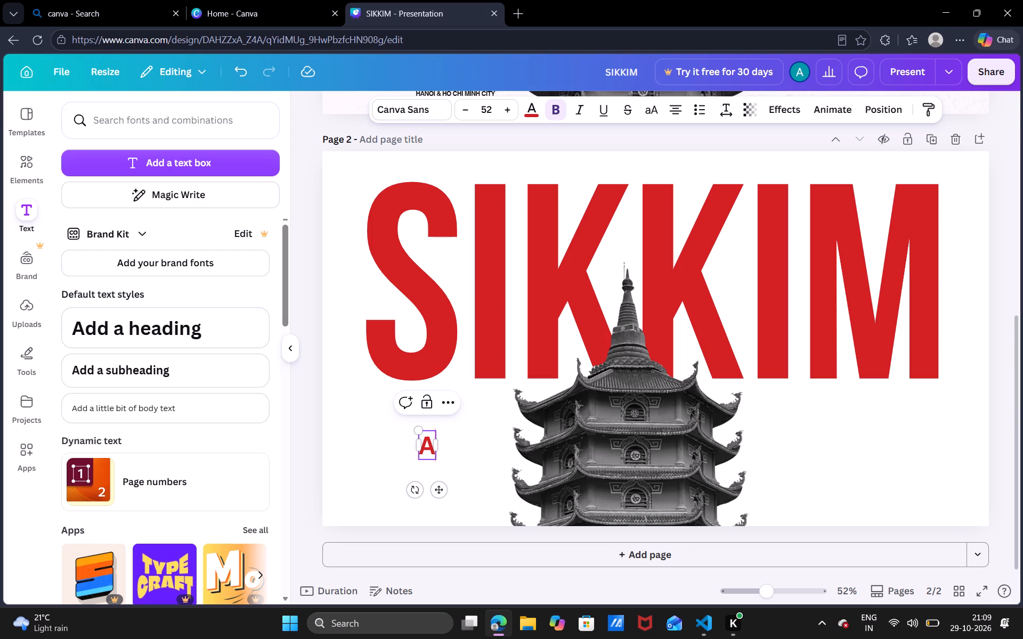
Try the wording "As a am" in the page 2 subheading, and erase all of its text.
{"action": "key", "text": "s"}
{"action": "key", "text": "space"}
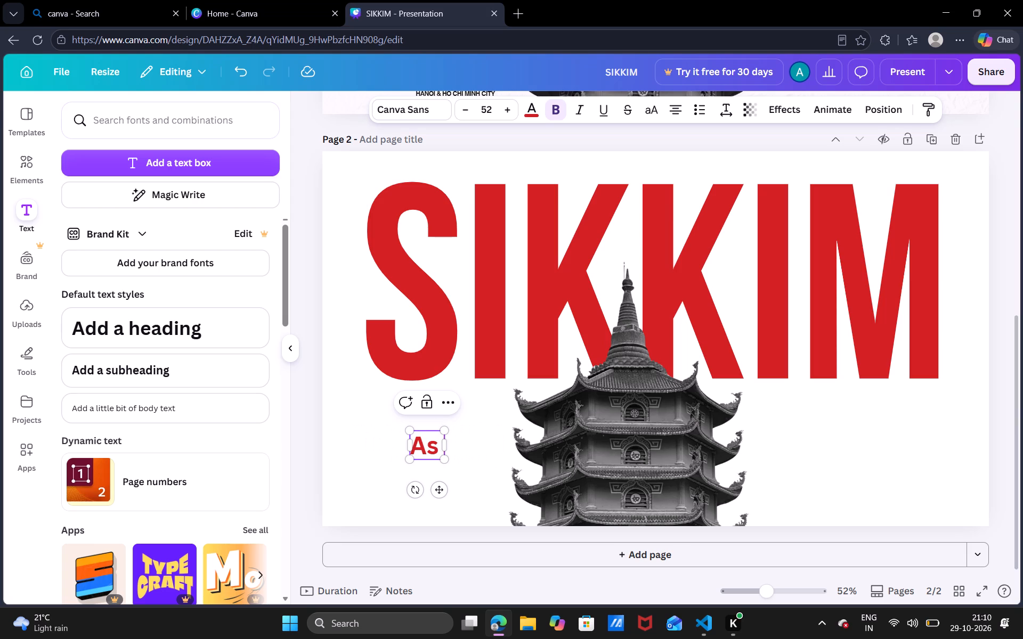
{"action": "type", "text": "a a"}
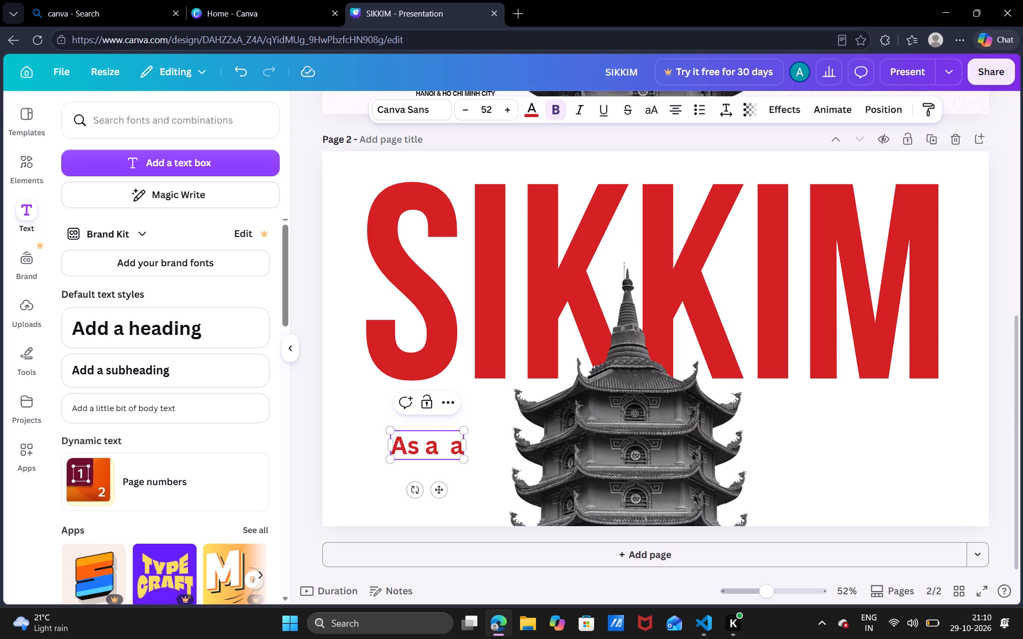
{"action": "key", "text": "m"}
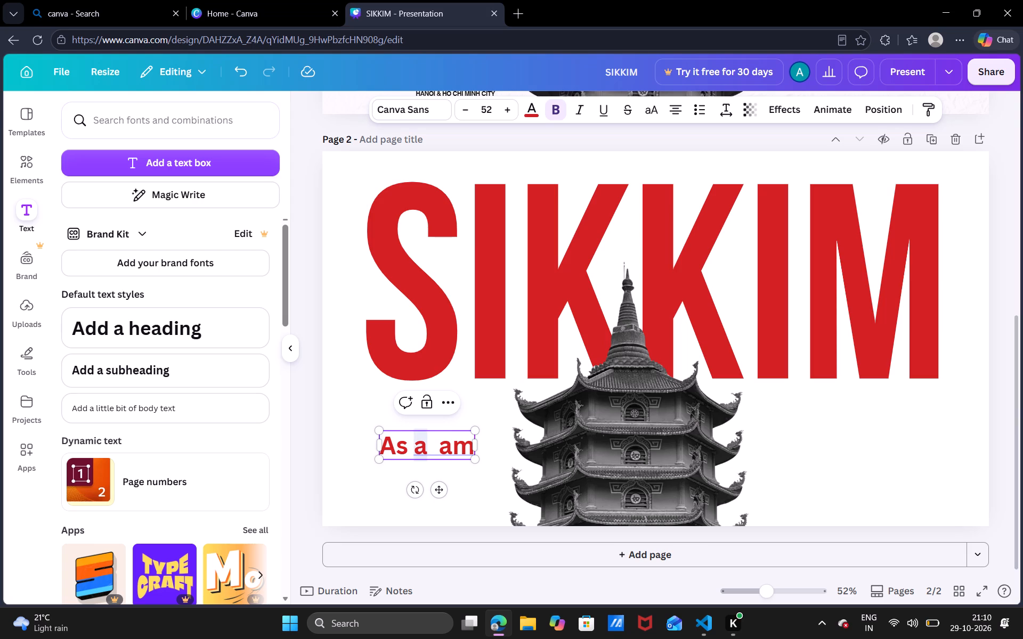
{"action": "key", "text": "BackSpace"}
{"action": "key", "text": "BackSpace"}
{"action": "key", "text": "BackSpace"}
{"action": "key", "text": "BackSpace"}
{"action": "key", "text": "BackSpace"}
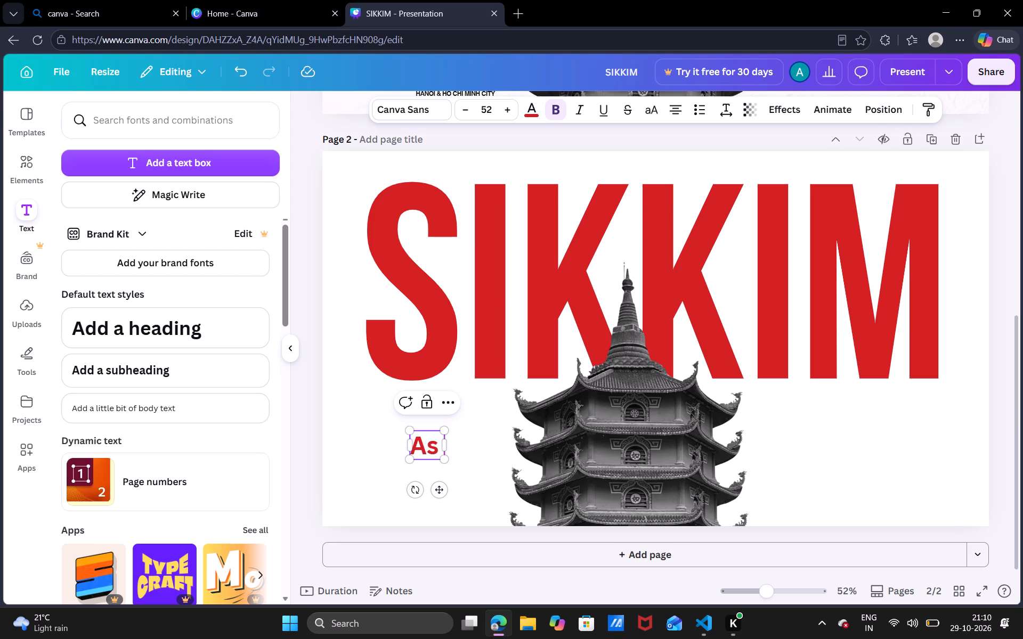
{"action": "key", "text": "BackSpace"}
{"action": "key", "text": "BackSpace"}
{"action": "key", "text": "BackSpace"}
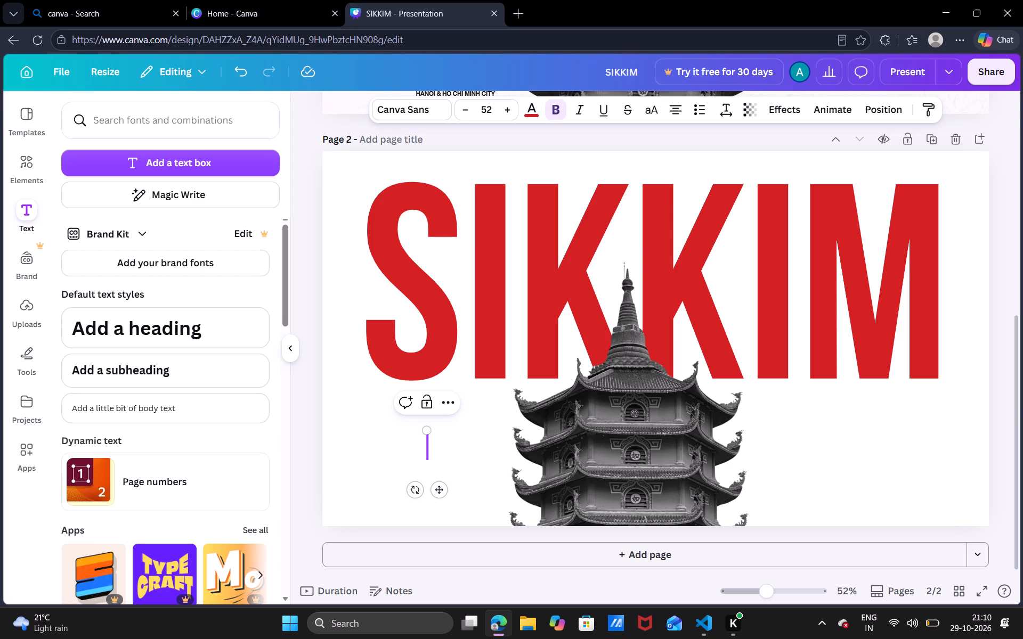
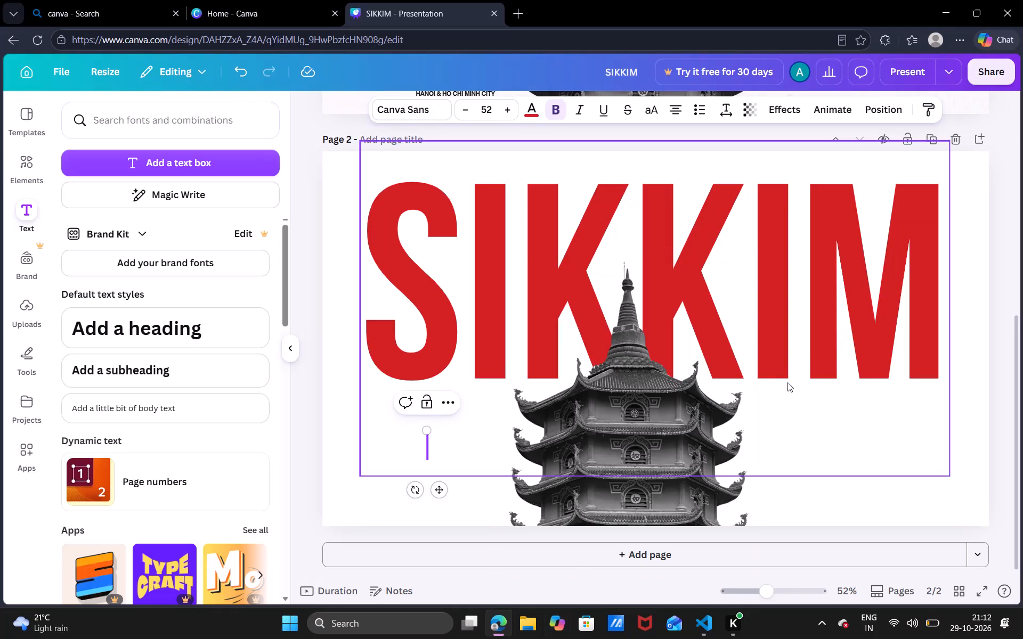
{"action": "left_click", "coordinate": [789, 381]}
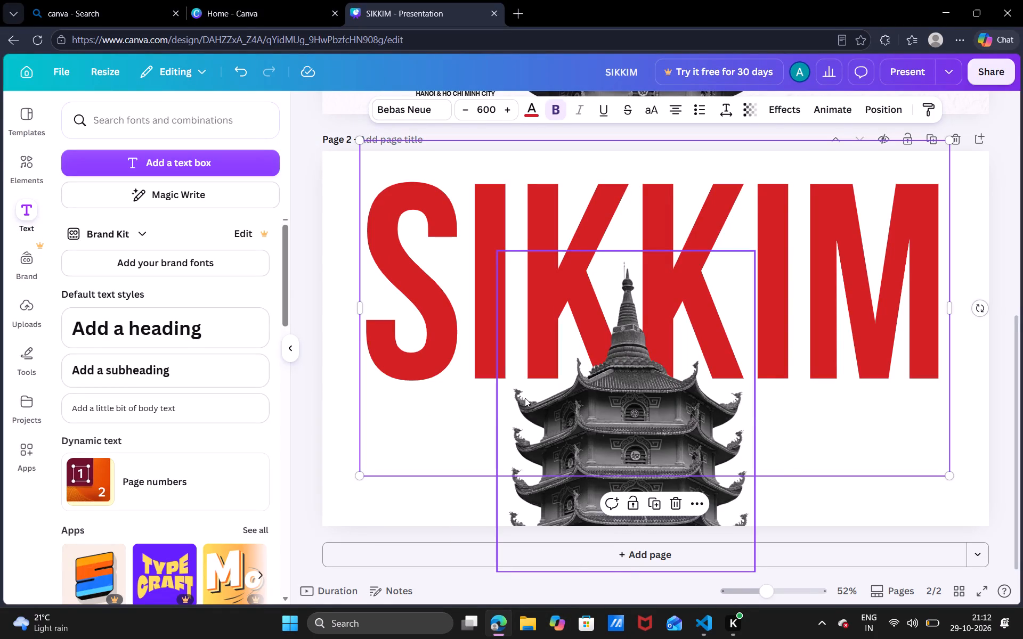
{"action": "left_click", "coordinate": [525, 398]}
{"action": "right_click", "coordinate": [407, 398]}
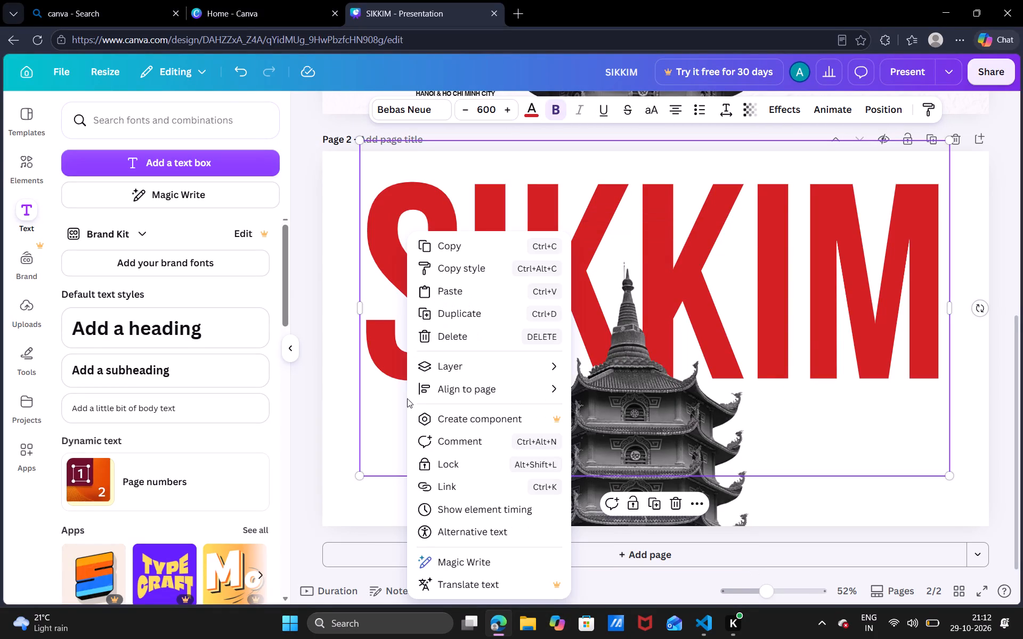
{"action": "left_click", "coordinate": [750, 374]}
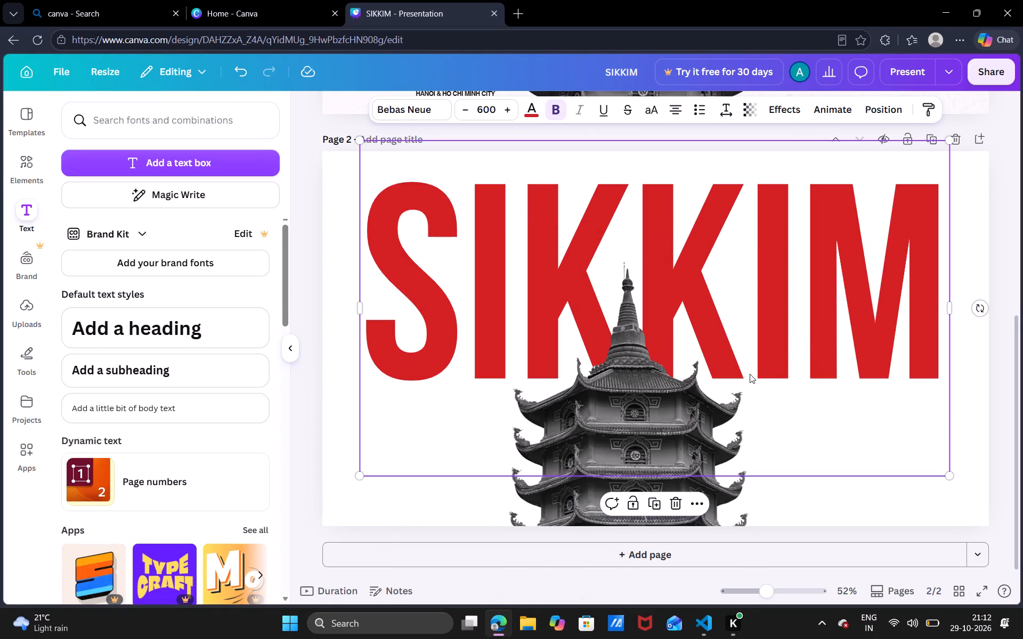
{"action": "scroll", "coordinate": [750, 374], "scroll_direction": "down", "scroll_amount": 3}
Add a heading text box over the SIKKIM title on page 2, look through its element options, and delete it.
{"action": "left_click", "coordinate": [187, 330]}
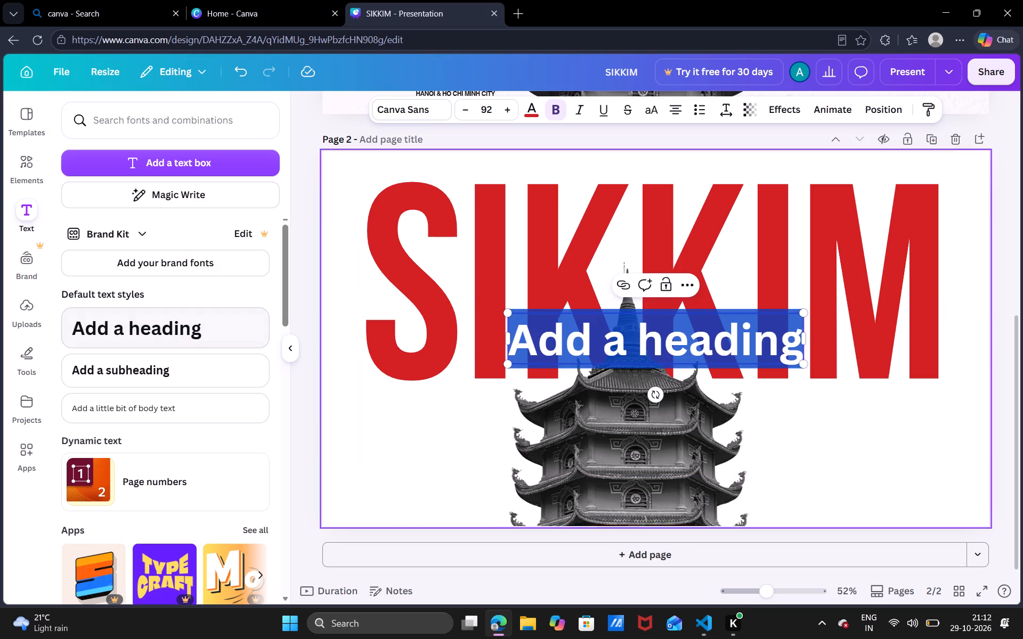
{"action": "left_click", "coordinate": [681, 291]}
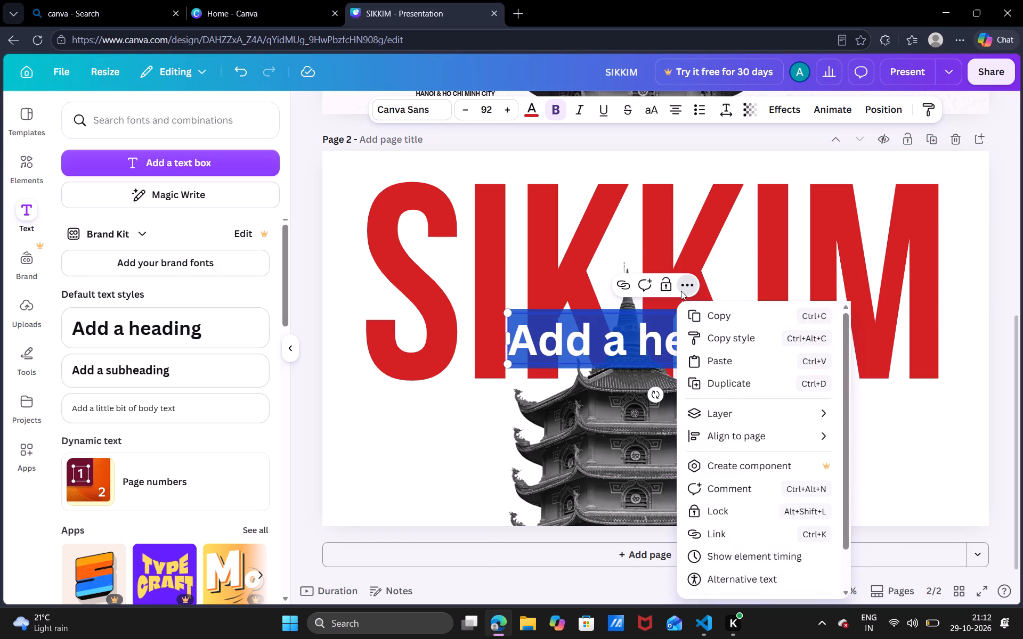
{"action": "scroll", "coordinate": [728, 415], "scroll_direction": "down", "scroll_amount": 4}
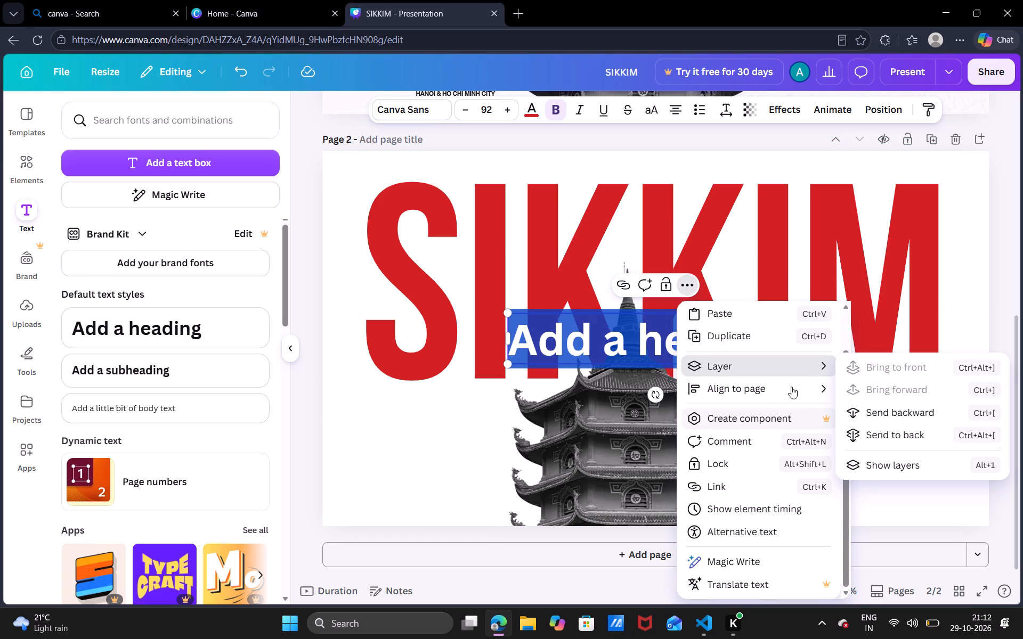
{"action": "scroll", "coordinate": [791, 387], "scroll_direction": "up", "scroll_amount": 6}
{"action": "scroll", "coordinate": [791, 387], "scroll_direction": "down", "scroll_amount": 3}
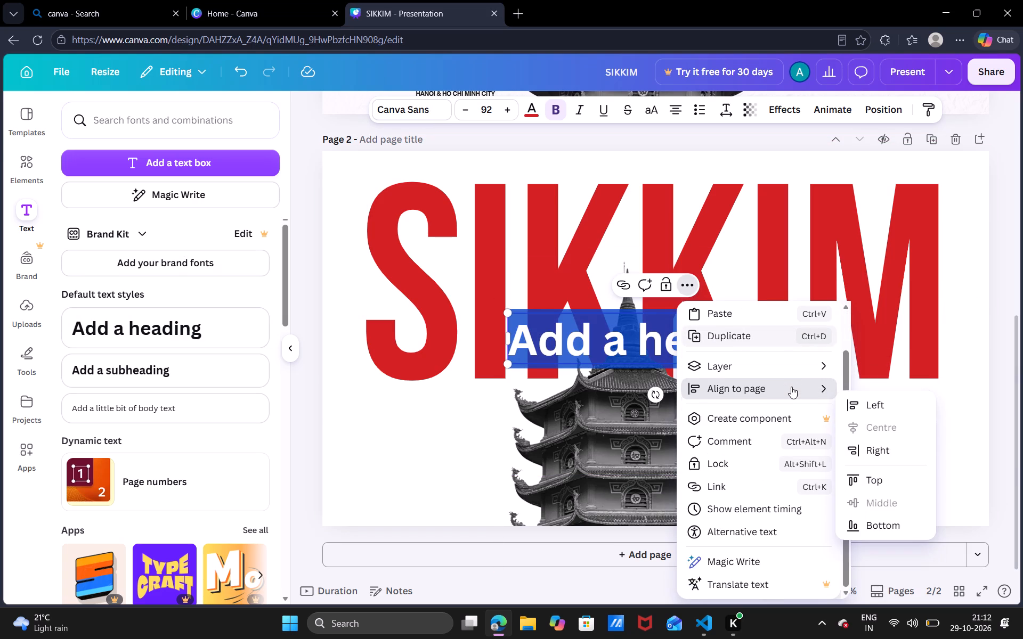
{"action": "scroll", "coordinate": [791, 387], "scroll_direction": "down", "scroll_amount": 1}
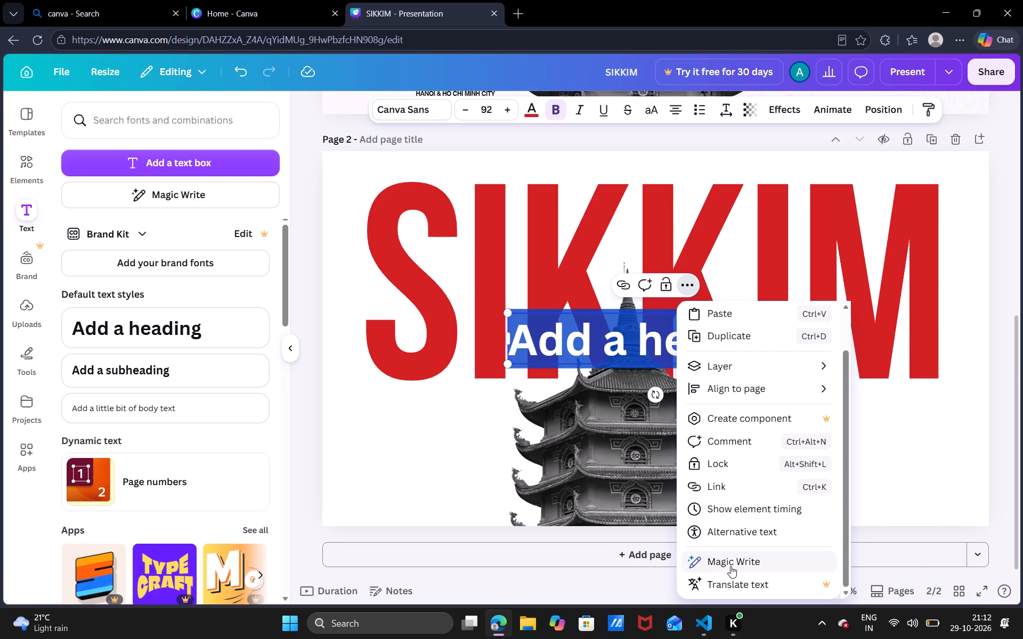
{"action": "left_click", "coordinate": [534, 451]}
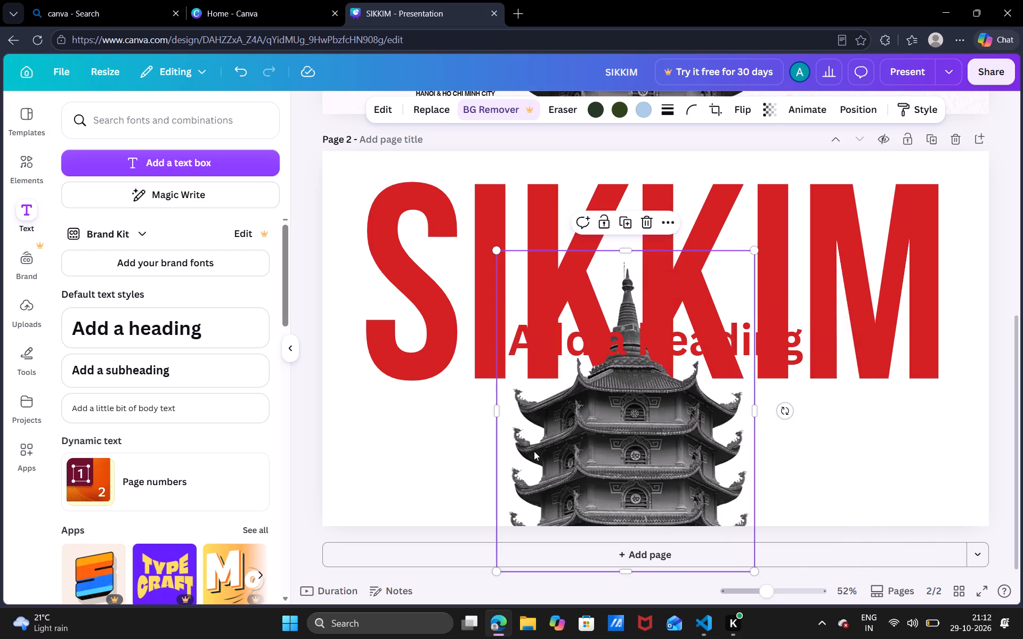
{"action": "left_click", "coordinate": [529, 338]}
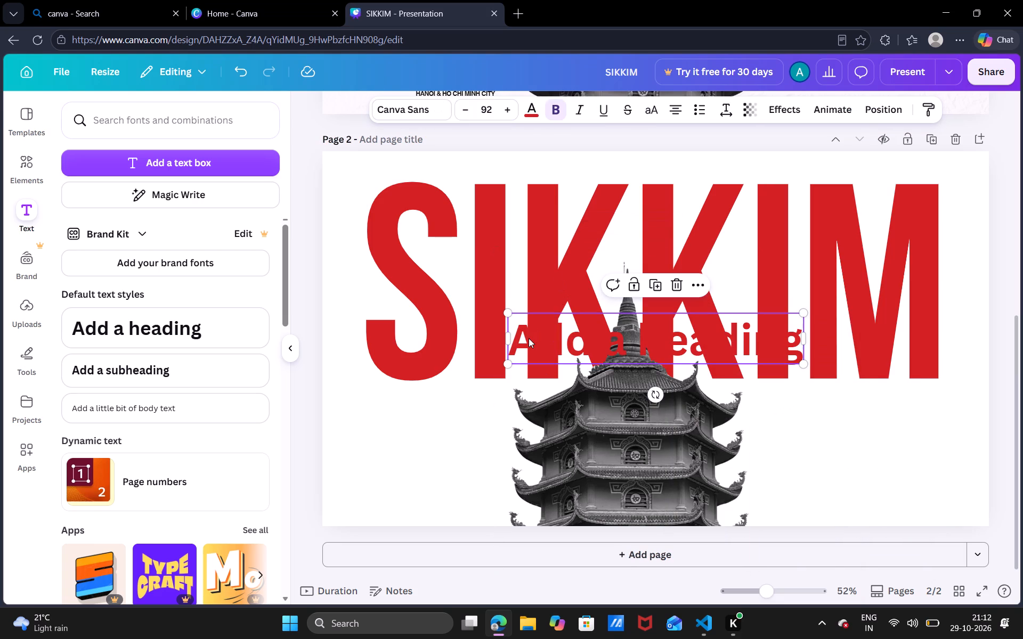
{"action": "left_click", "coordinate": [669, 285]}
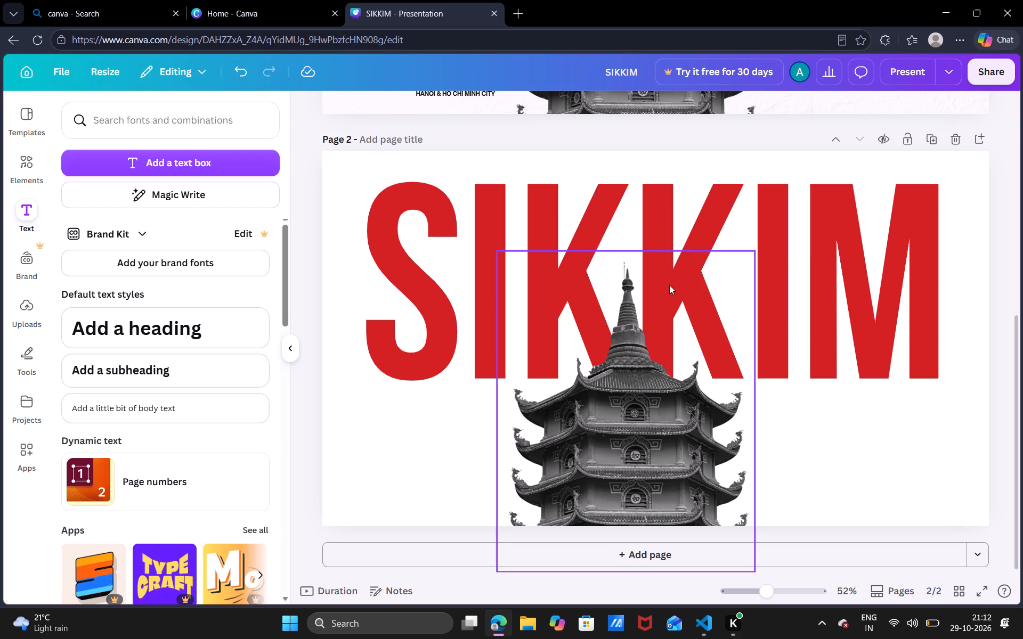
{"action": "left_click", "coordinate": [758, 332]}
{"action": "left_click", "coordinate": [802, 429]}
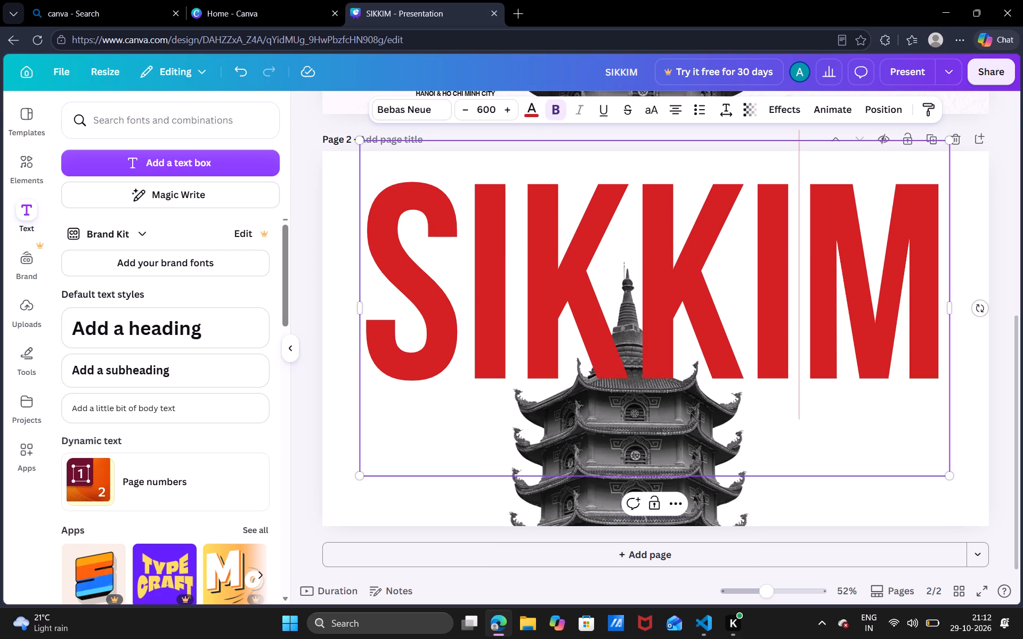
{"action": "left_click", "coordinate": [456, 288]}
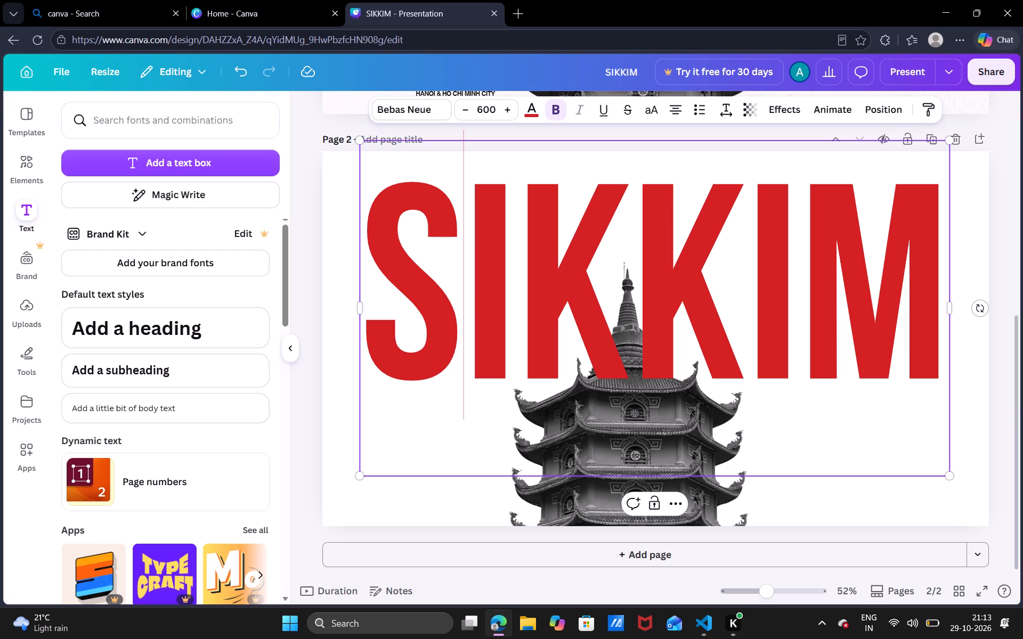
Add a plain paragraph text box to page 2 and move it slightly higher across the pagoda's lower tiers.
{"action": "left_click", "coordinate": [164, 153]}
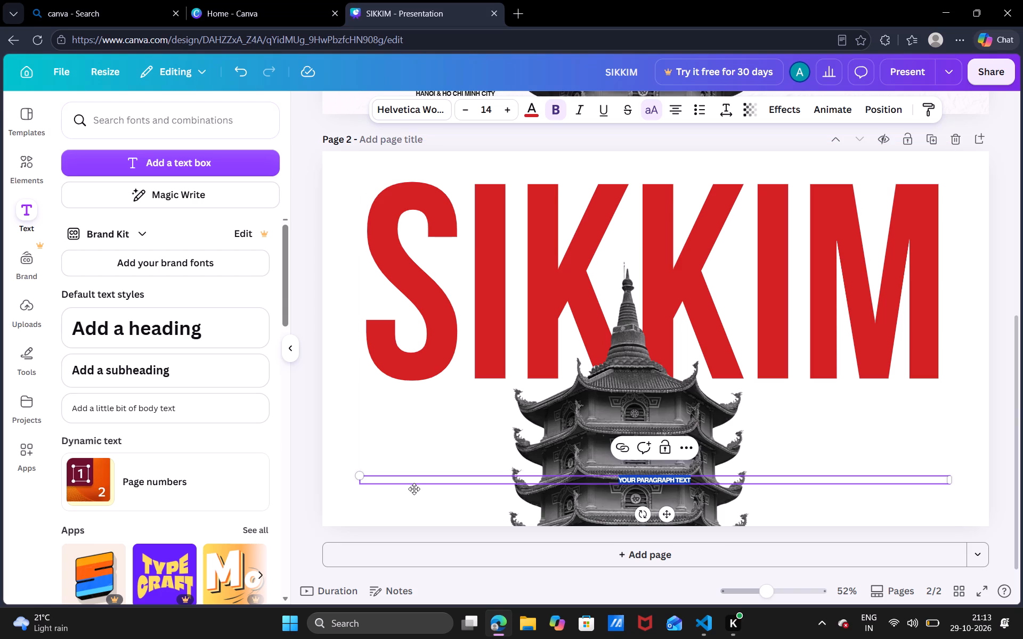
{"action": "left_click_drag", "start_coordinate": [414, 489], "coordinate": [248, 460]}
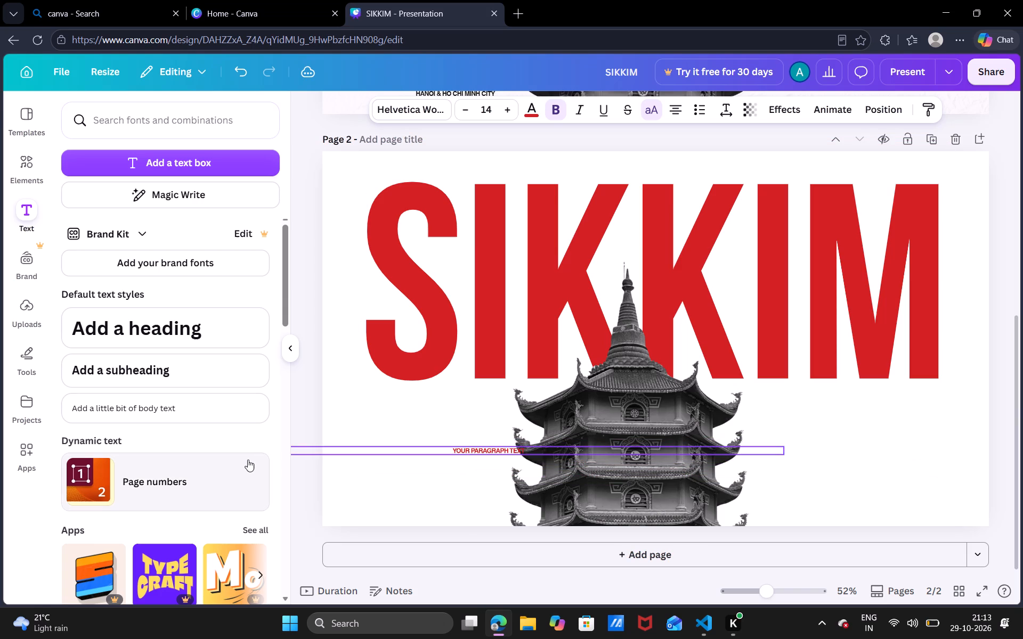
{"action": "left_click_drag", "start_coordinate": [248, 460], "coordinate": [393, 472]}
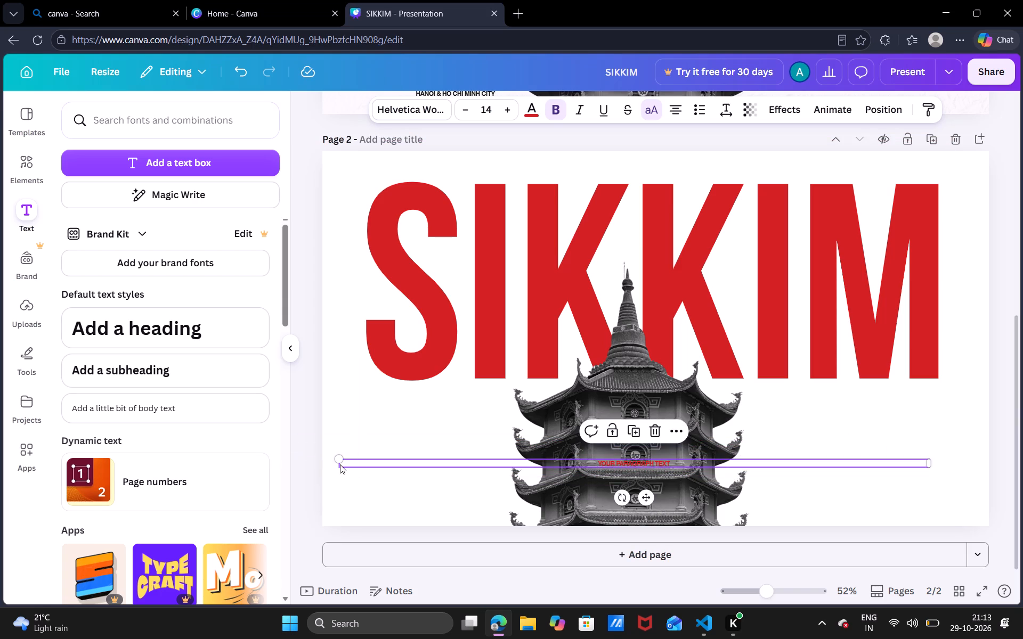
Scale the new paragraph text down to size 9.2 and narrow its box to just wider than the words.
{"action": "left_click_drag", "start_coordinate": [338, 463], "coordinate": [581, 463]}
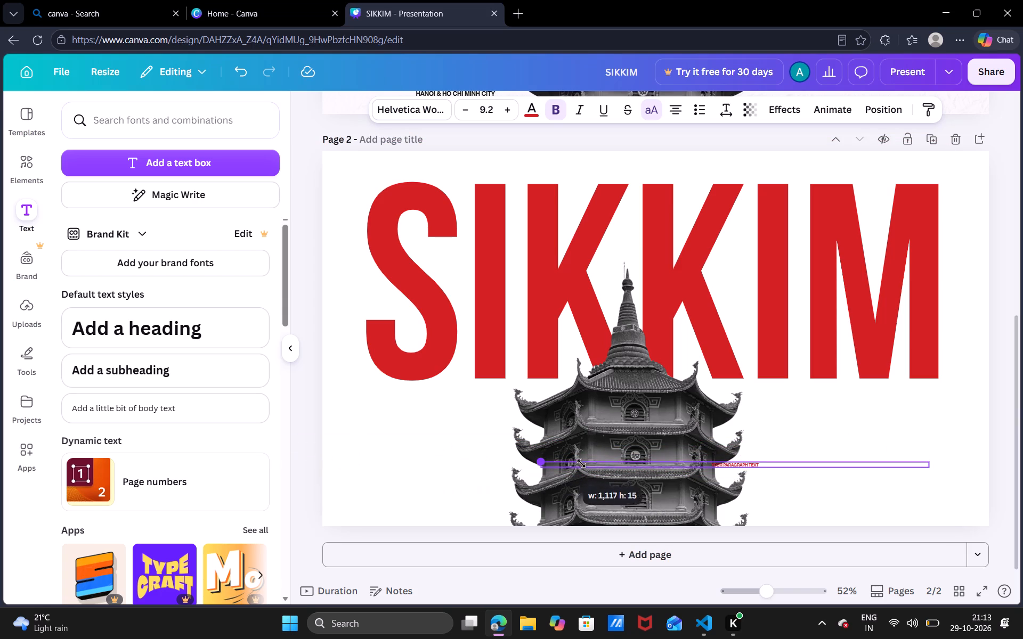
{"action": "left_click_drag", "start_coordinate": [581, 463], "coordinate": [858, 456]}
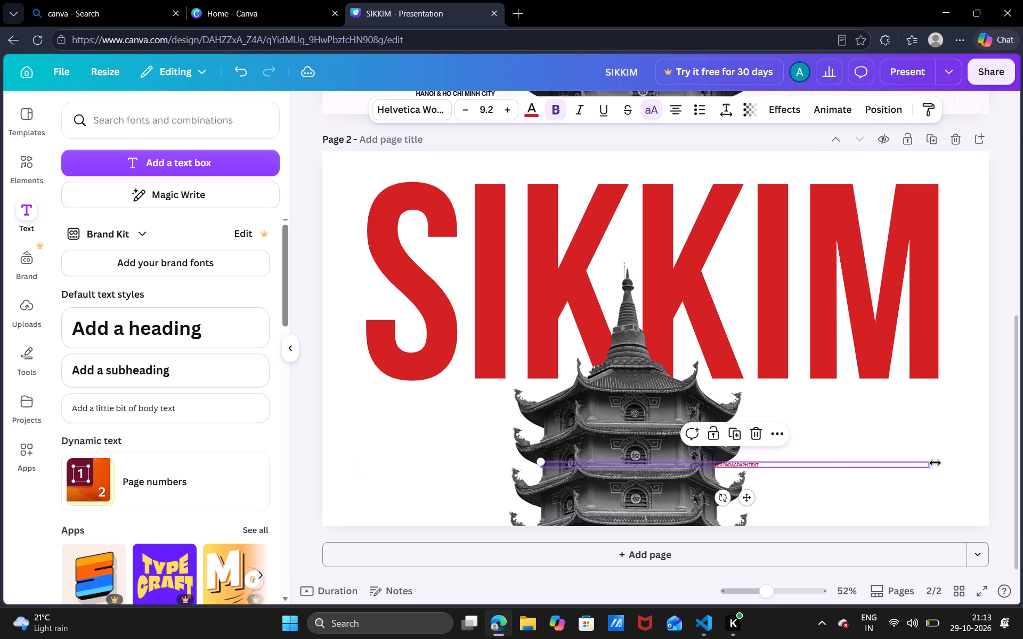
{"action": "left_click_drag", "start_coordinate": [930, 463], "coordinate": [624, 463]}
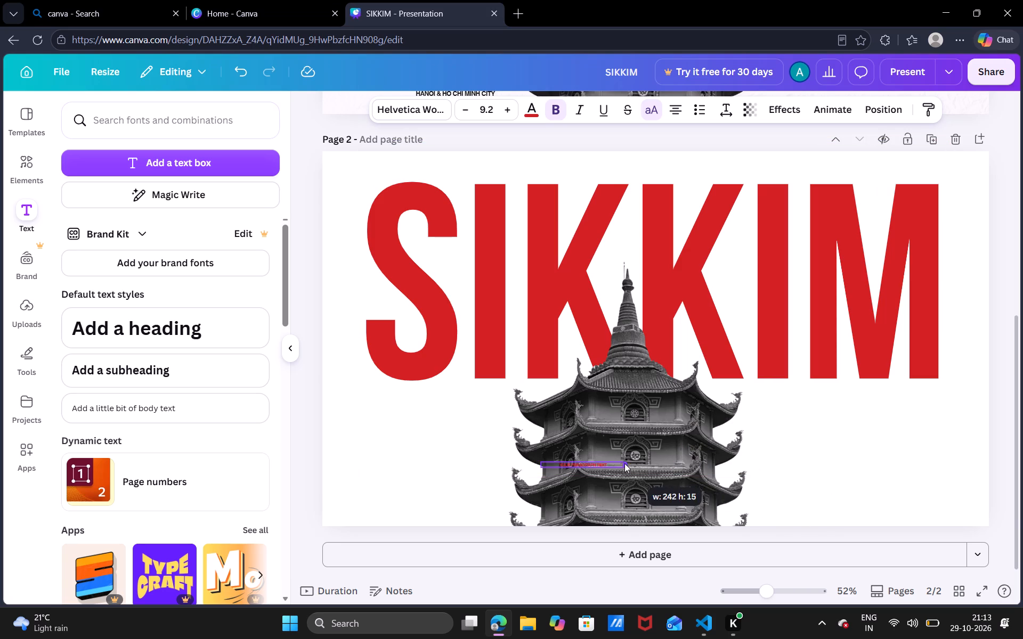
{"action": "left_click_drag", "start_coordinate": [624, 463], "coordinate": [616, 462]}
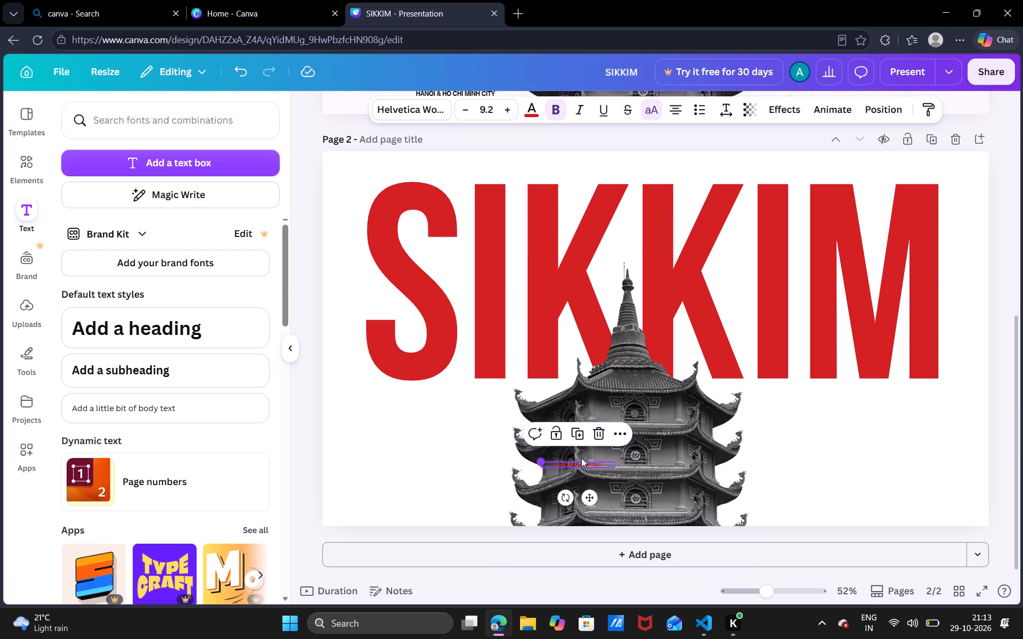
Move the small paragraph text box off the pagoda into the blank area below the S of SIKKIM.
{"action": "left_click", "coordinate": [854, 438]}
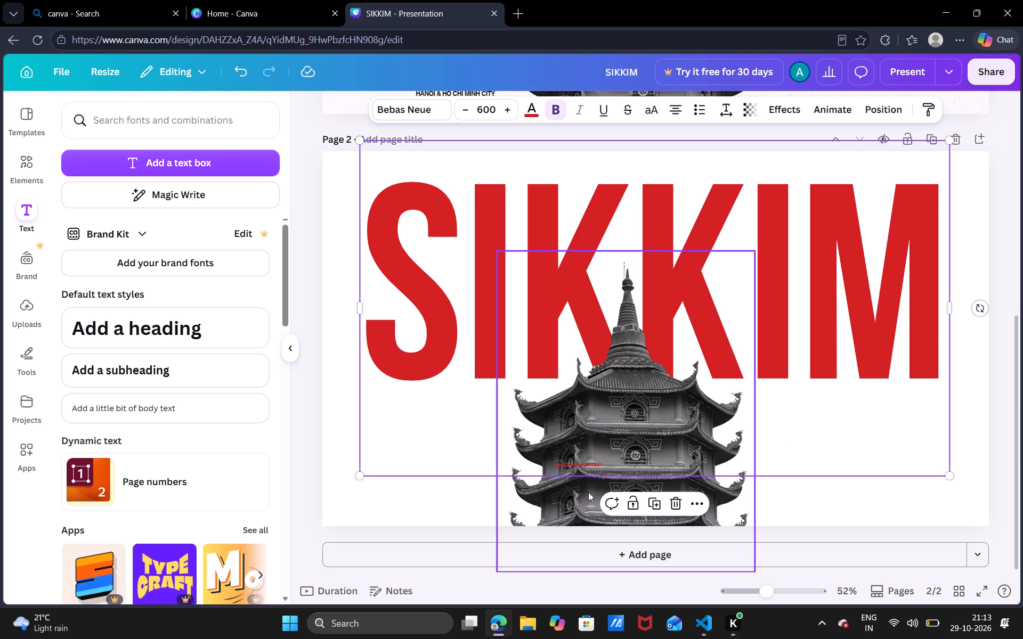
{"action": "left_click_drag", "start_coordinate": [565, 464], "coordinate": [525, 453]}
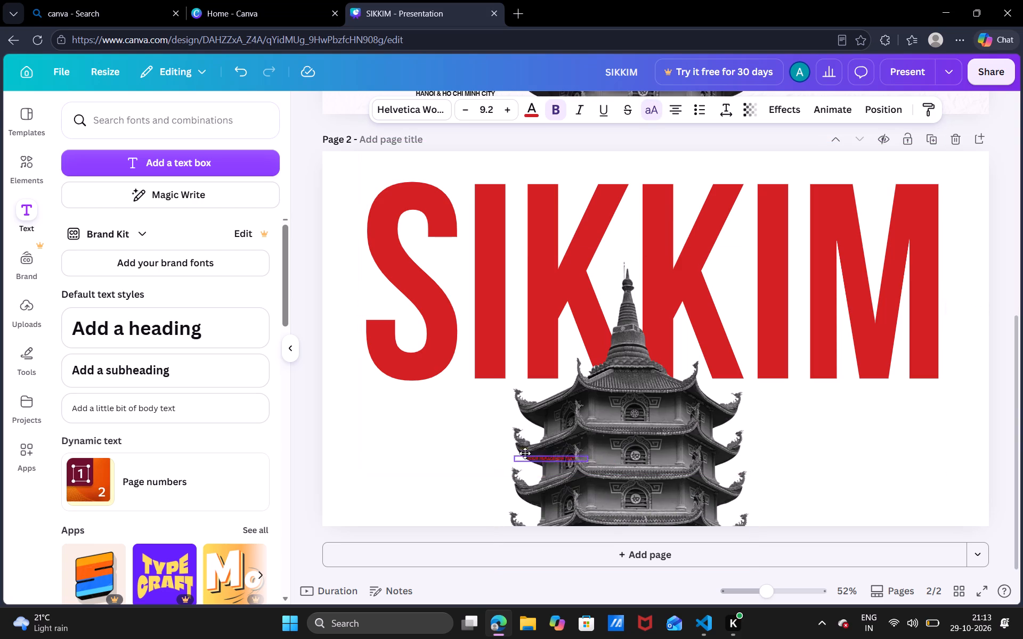
{"action": "left_click_drag", "start_coordinate": [525, 453], "coordinate": [393, 432]}
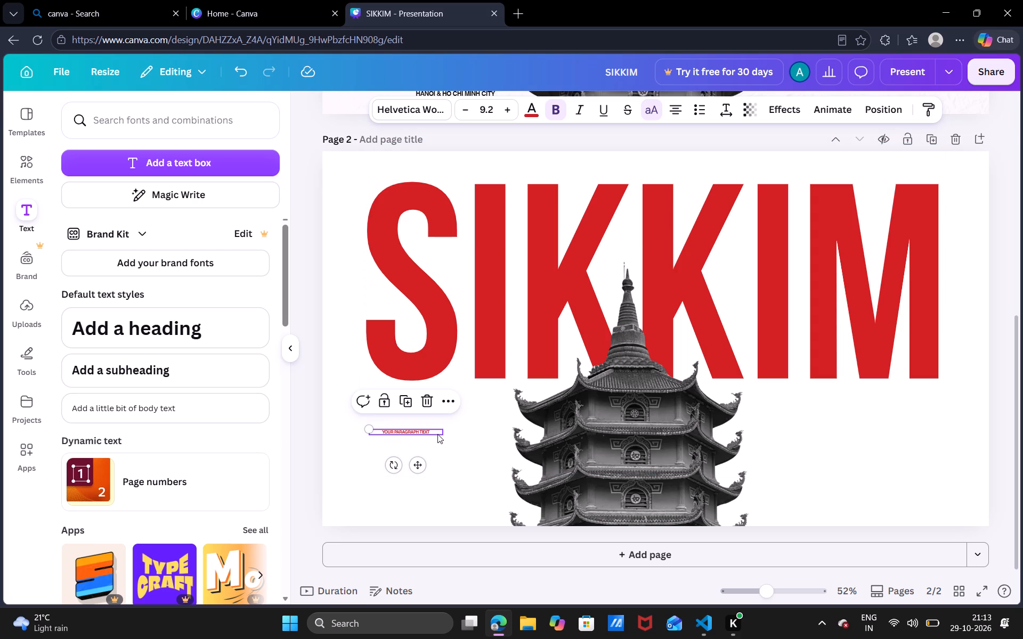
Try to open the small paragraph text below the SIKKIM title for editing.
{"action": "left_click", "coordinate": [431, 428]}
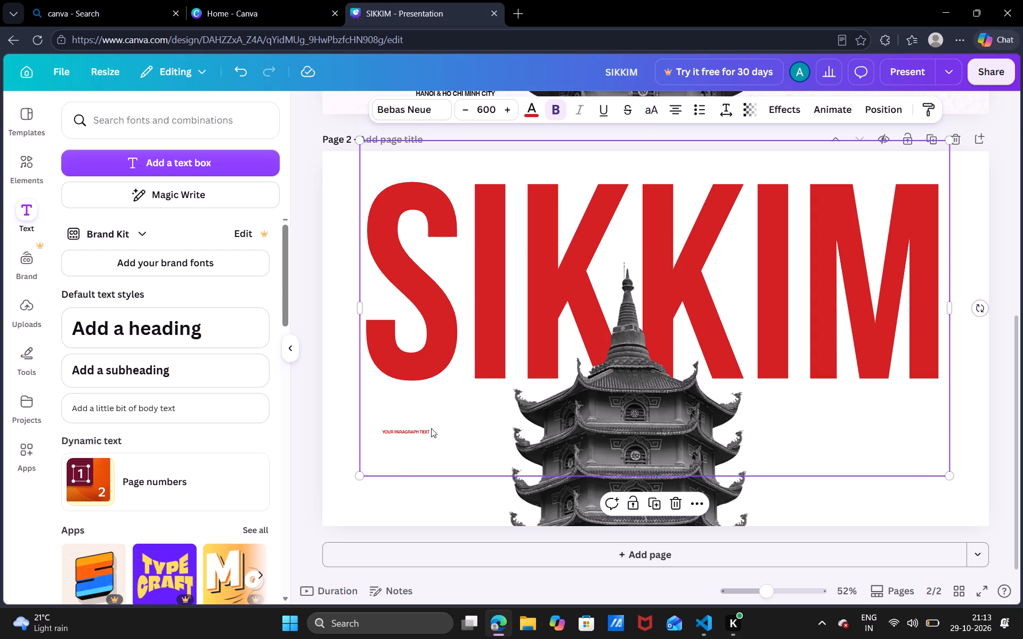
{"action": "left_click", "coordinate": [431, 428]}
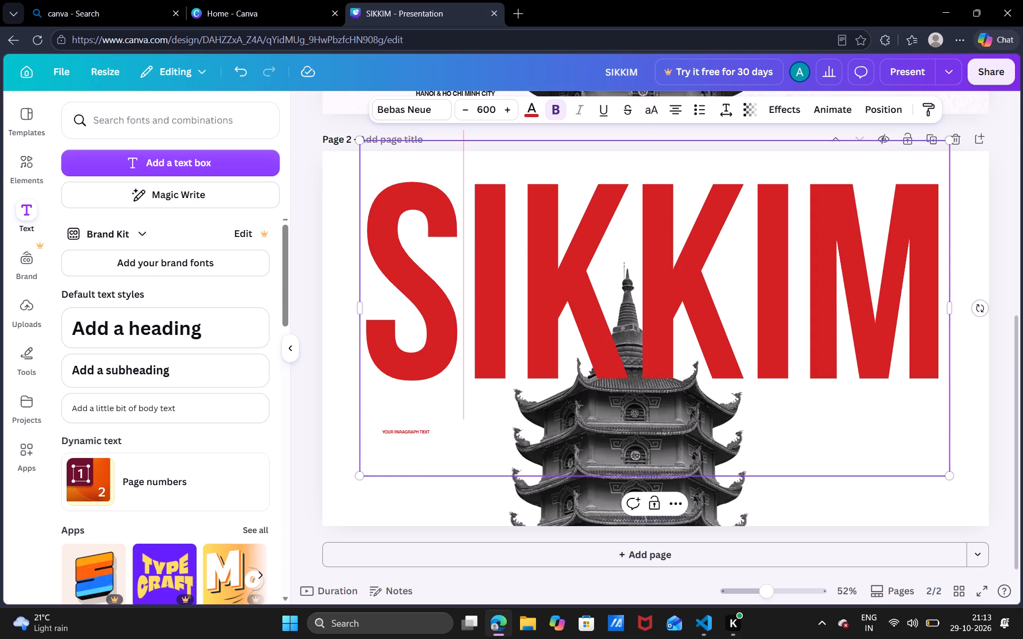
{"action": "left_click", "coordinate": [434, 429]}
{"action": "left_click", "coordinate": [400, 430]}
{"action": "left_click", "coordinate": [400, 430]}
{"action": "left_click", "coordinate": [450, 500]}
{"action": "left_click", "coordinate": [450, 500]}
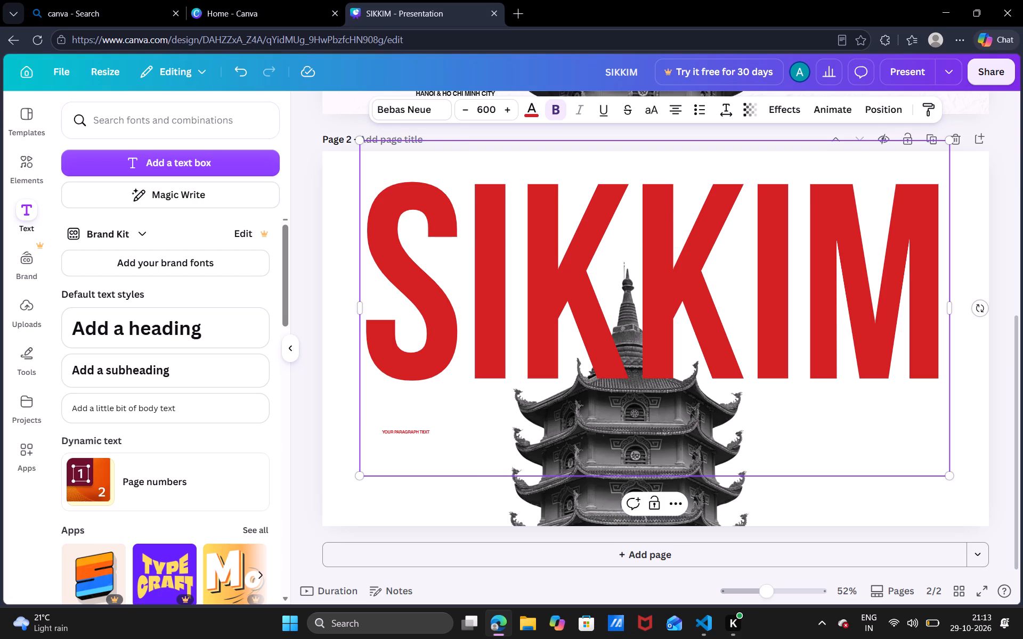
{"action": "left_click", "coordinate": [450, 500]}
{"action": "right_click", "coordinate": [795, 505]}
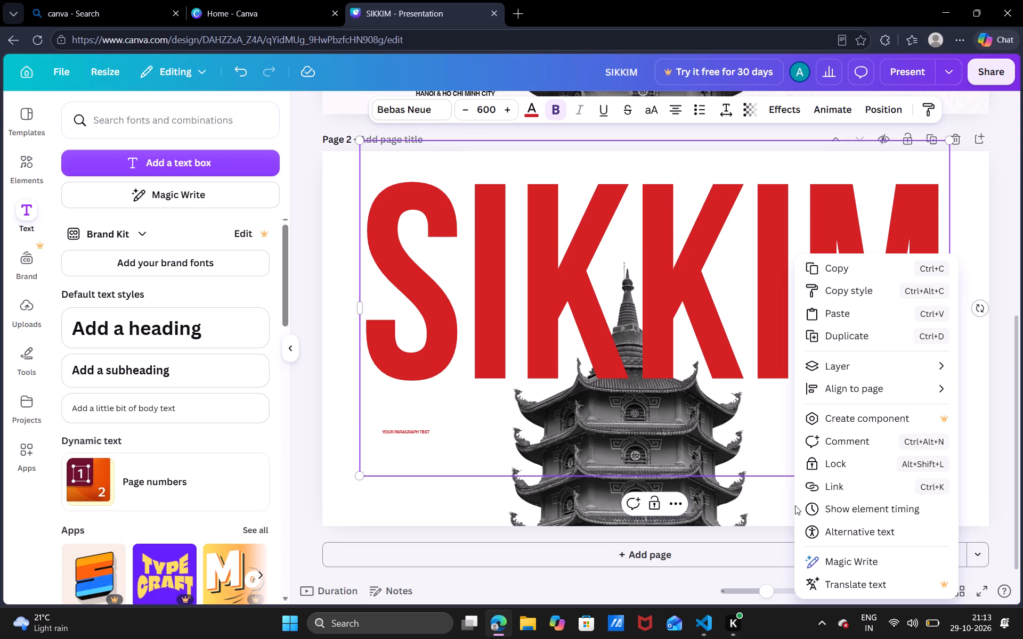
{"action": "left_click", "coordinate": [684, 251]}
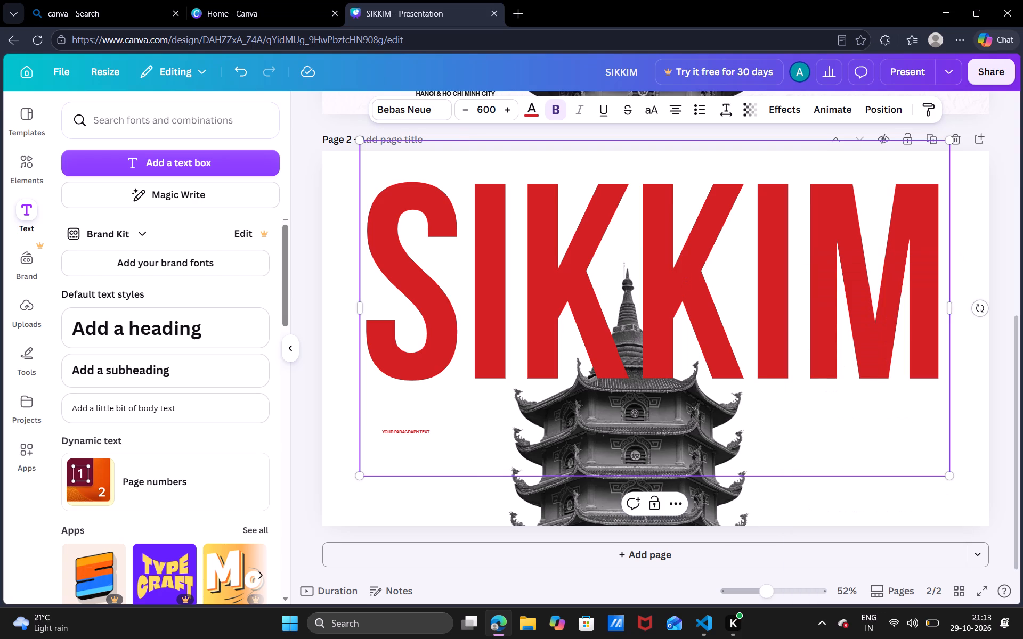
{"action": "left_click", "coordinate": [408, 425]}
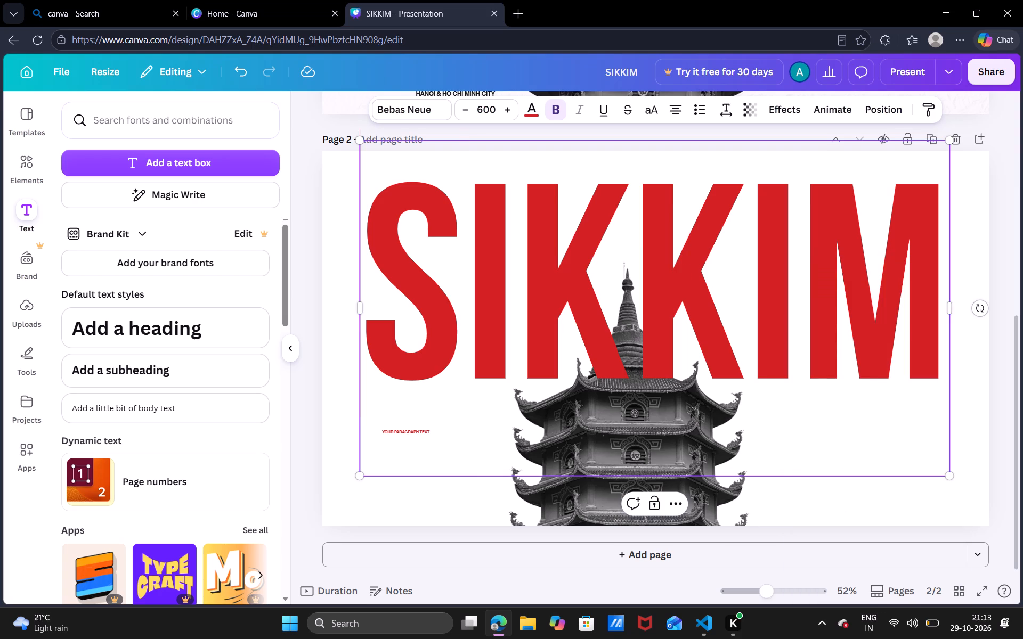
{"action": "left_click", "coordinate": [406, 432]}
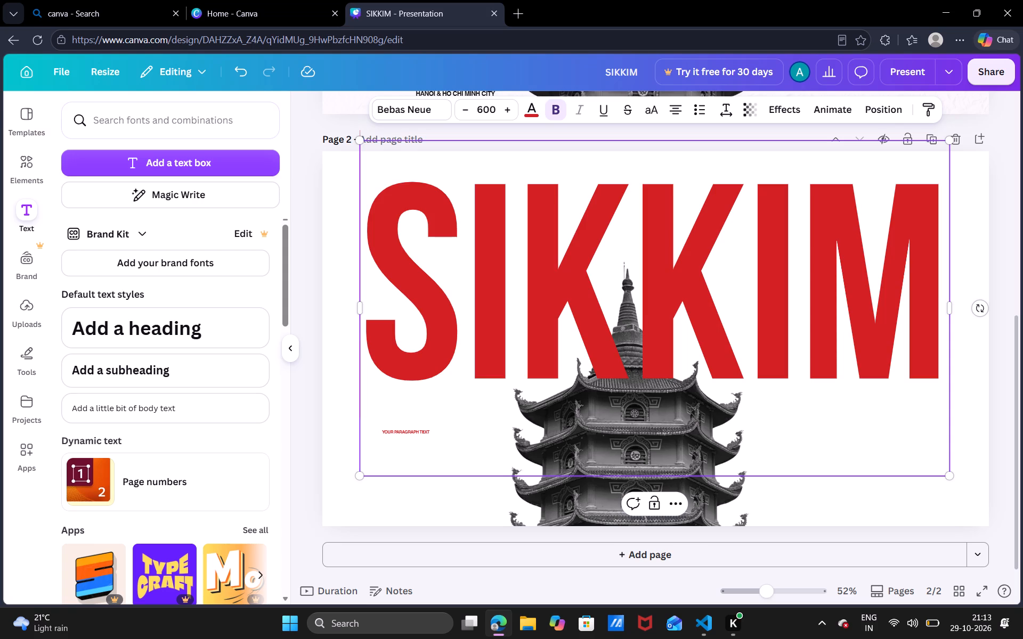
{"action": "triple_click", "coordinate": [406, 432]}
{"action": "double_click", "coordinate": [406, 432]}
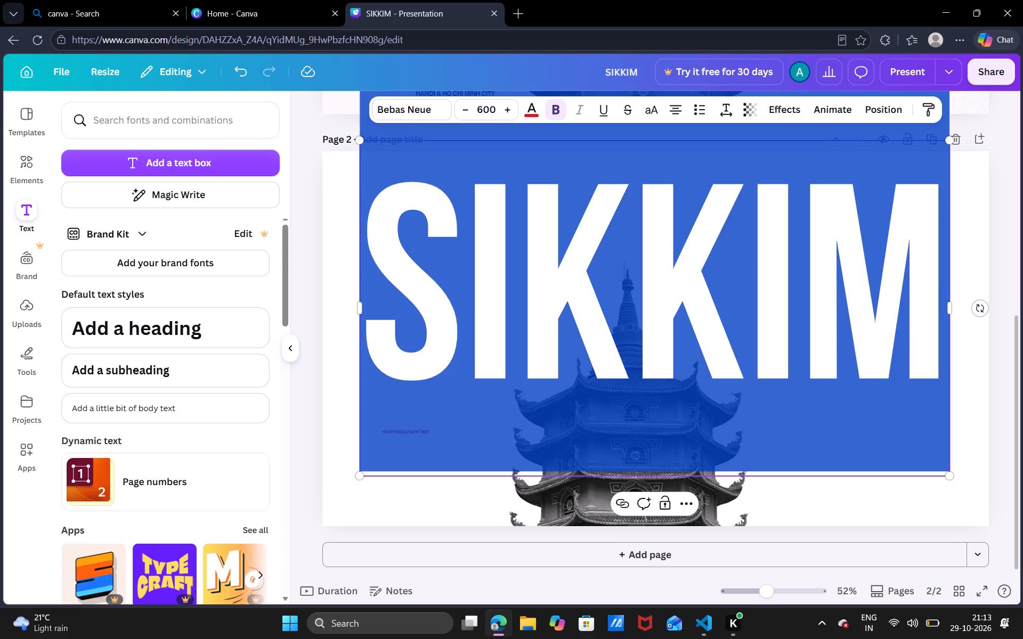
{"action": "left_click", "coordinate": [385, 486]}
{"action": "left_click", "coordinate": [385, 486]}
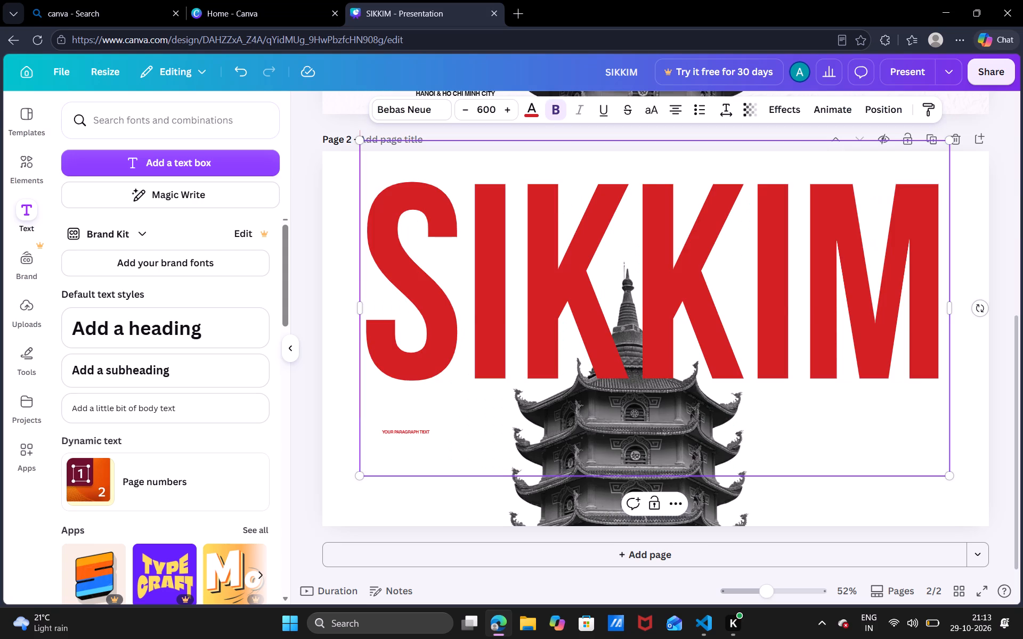
Delete the small red paragraph text box below the S of SIKKIM on page 2.
{"action": "scroll", "coordinate": [466, 302], "scroll_direction": "up", "scroll_amount": 6}
{"action": "left_click", "coordinate": [444, 382]}
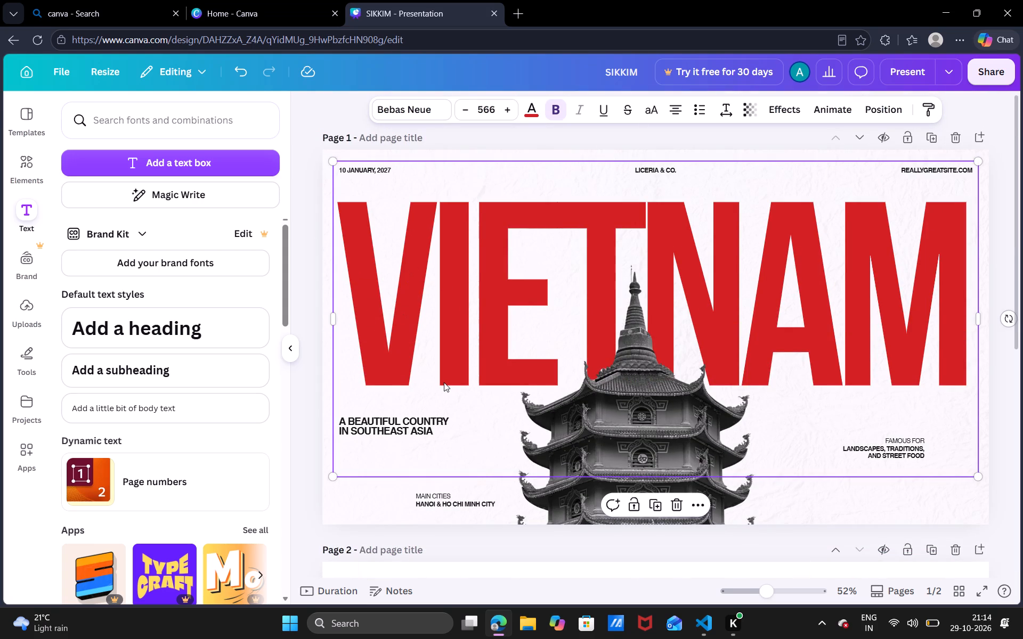
{"action": "scroll", "coordinate": [444, 382], "scroll_direction": "down", "scroll_amount": 5}
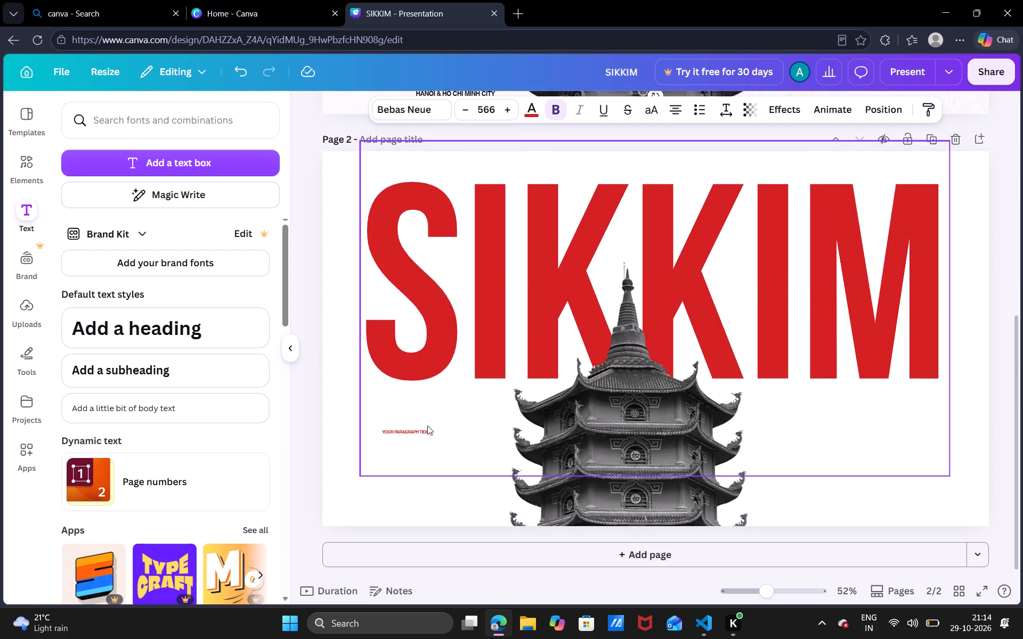
{"action": "left_click", "coordinate": [422, 431]}
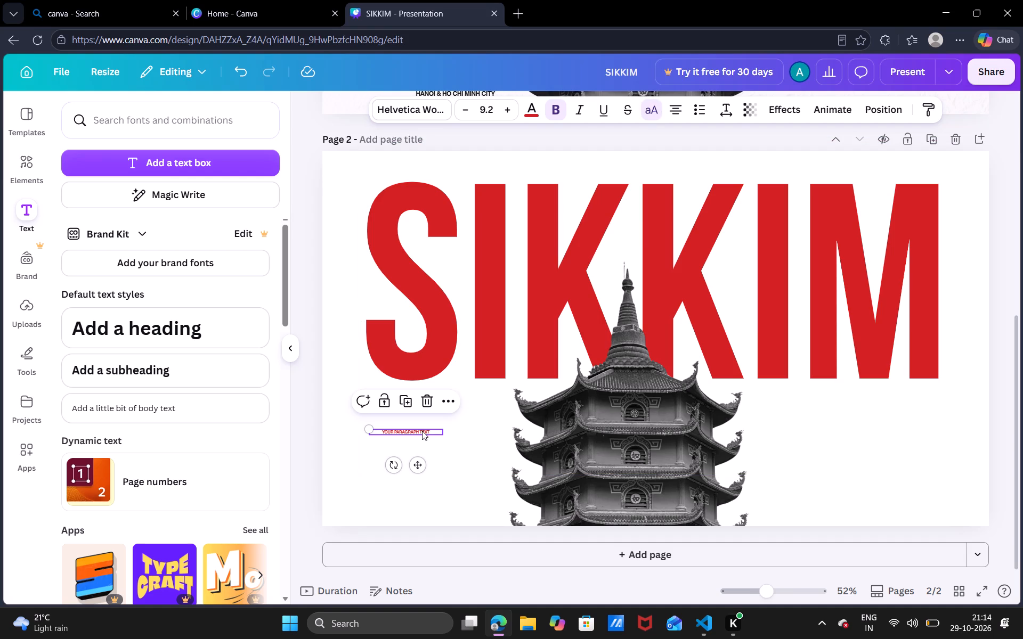
{"action": "key", "text": "BackSpace"}
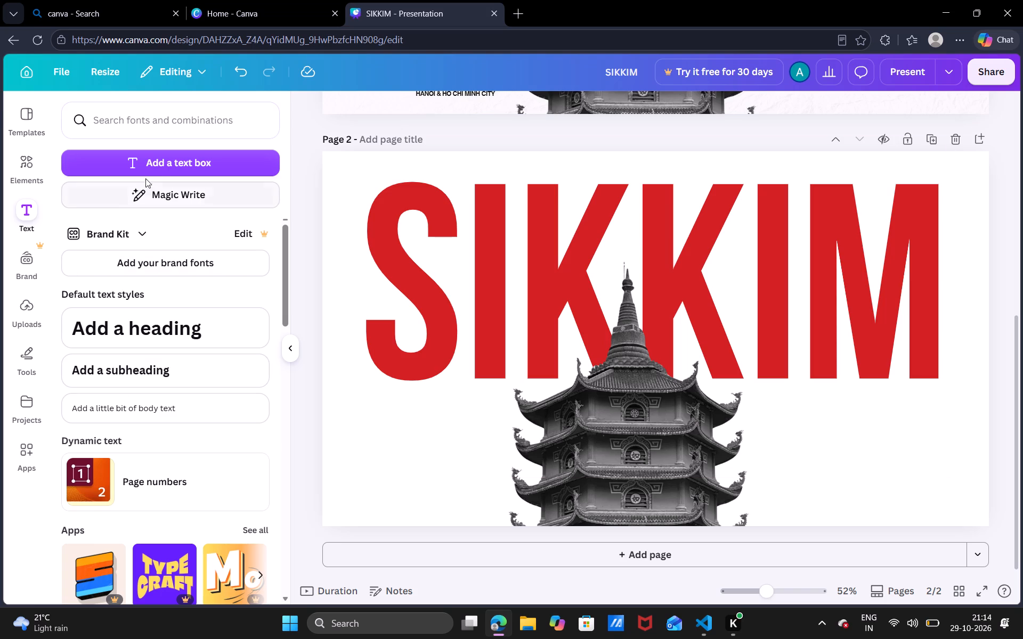
{"action": "left_click", "coordinate": [157, 159]}
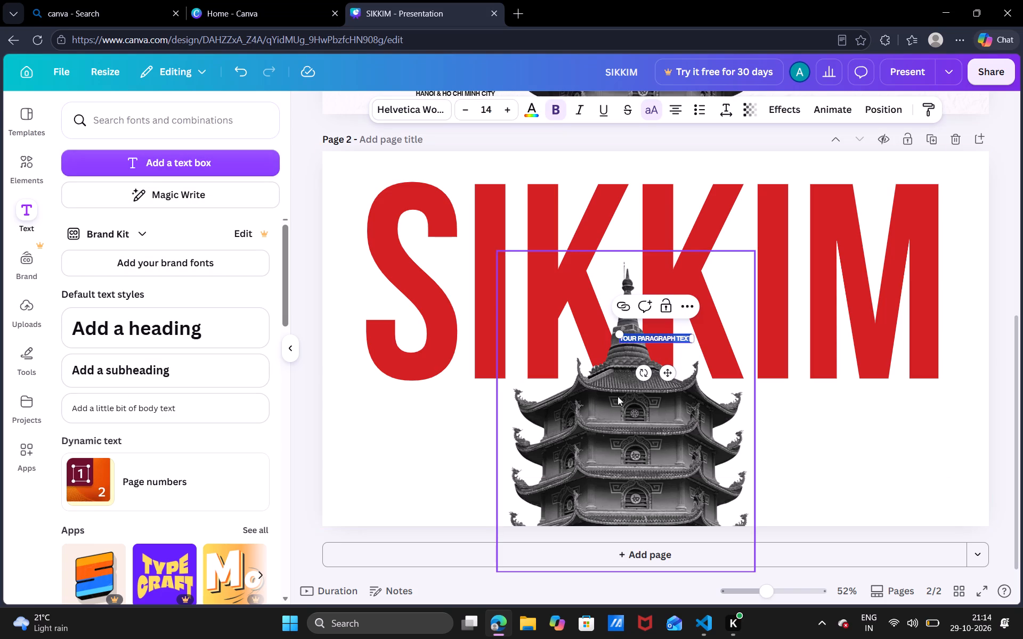
{"action": "left_click", "coordinate": [687, 339]}
{"action": "key", "text": "BackSpace"}
{"action": "key", "text": "BackSpace"}
{"action": "key", "text": "BackSpace"}
{"action": "key", "text": "BackSpace"}
{"action": "key", "text": "BackSpace"}
{"action": "key", "text": "BackSpace"}
{"action": "key", "text": "BackSpace"}
{"action": "key", "text": "BackSpace"}
{"action": "key", "text": "BackSpace"}
{"action": "key", "text": "BackSpace"}
{"action": "key", "text": "BackSpace"}
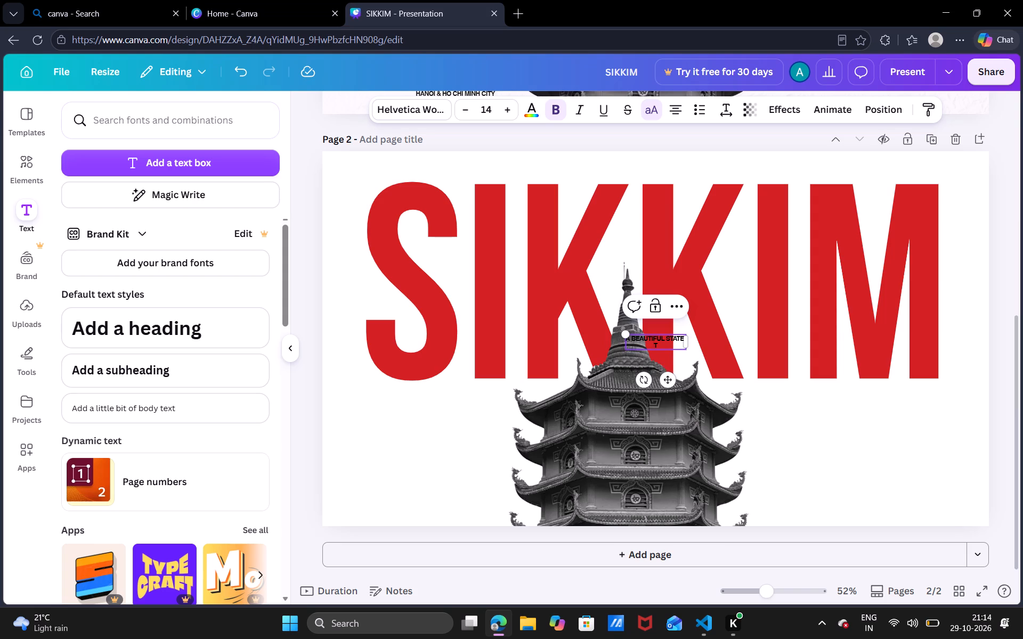
{"action": "type", "text": "of"}
{"action": "key", "text": "space"}
{"action": "key", "text": "i"}
{"action": "type", "text": "ndia"}
{"action": "key", "text": "Right"}
{"action": "key", "text": "BackSpace"}
{"action": "left_click", "coordinate": [772, 416]}
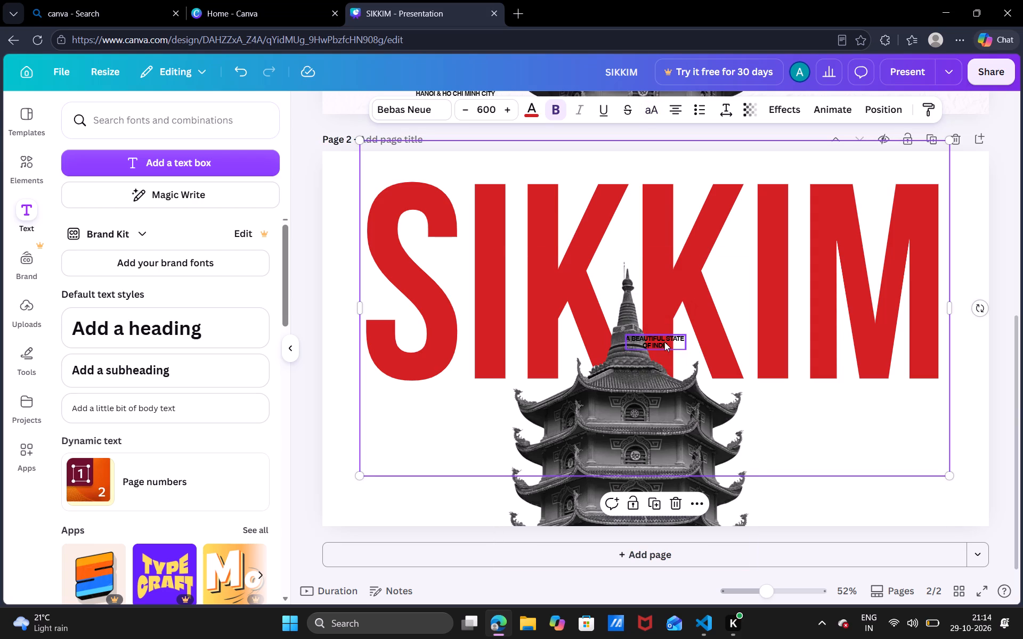
Move the "A BEAUTIFUL STATE OF INDIA" text off the pagoda into the blank area below the S of SIKKIM.
{"action": "left_click_drag", "start_coordinate": [664, 342], "coordinate": [413, 440]}
Check the Vietnam tagline's font size on page 1 and set the Sikkim tagline to the same size, 22.
{"action": "scroll", "coordinate": [808, 326], "scroll_direction": "up", "scroll_amount": 2}
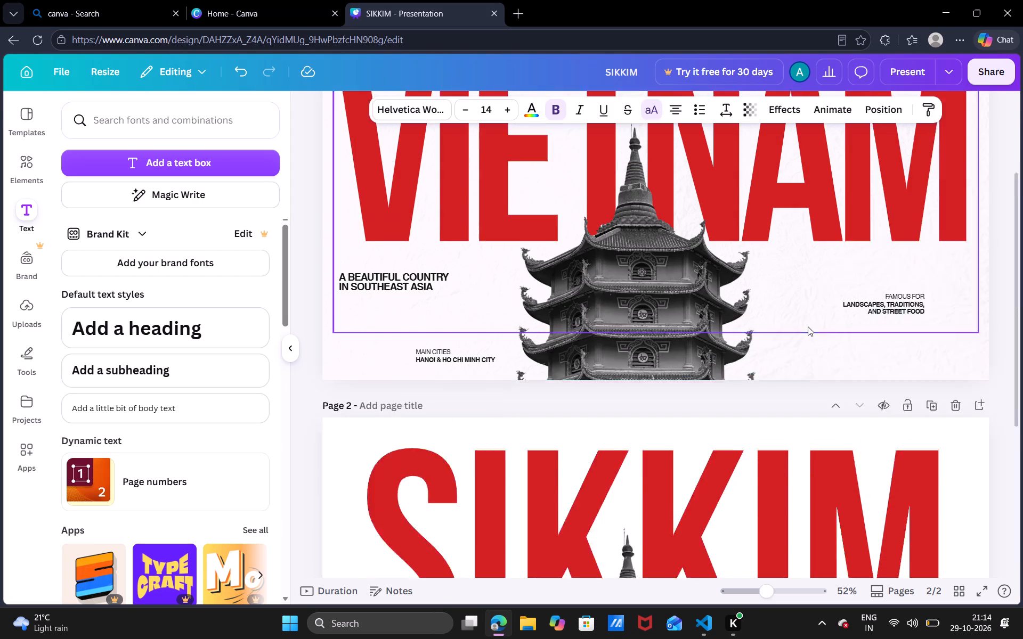
{"action": "scroll", "coordinate": [808, 326], "scroll_direction": "up", "scroll_amount": 2}
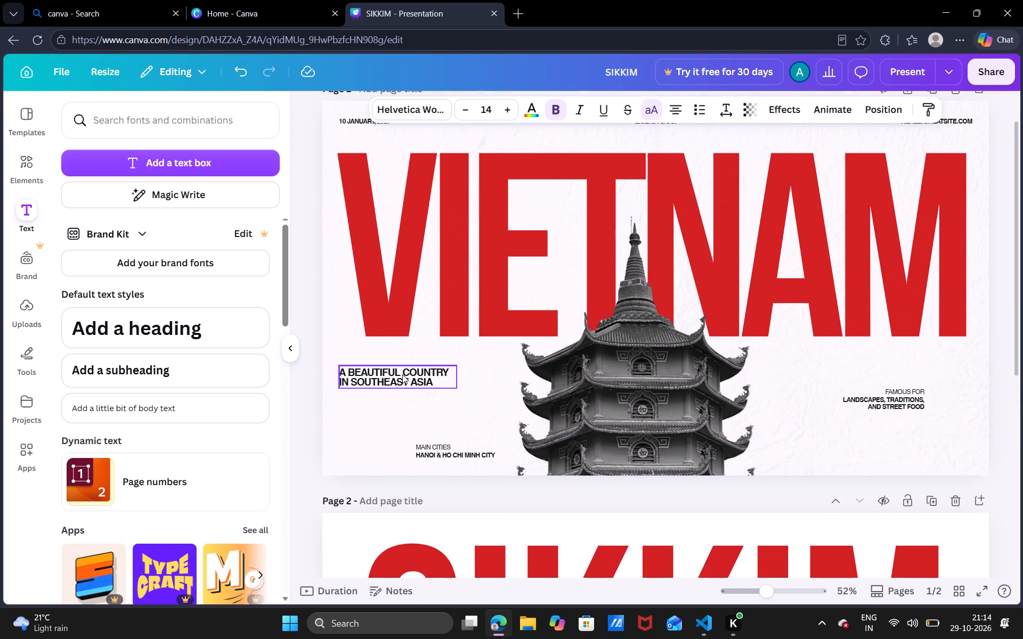
{"action": "left_click", "coordinate": [402, 374]}
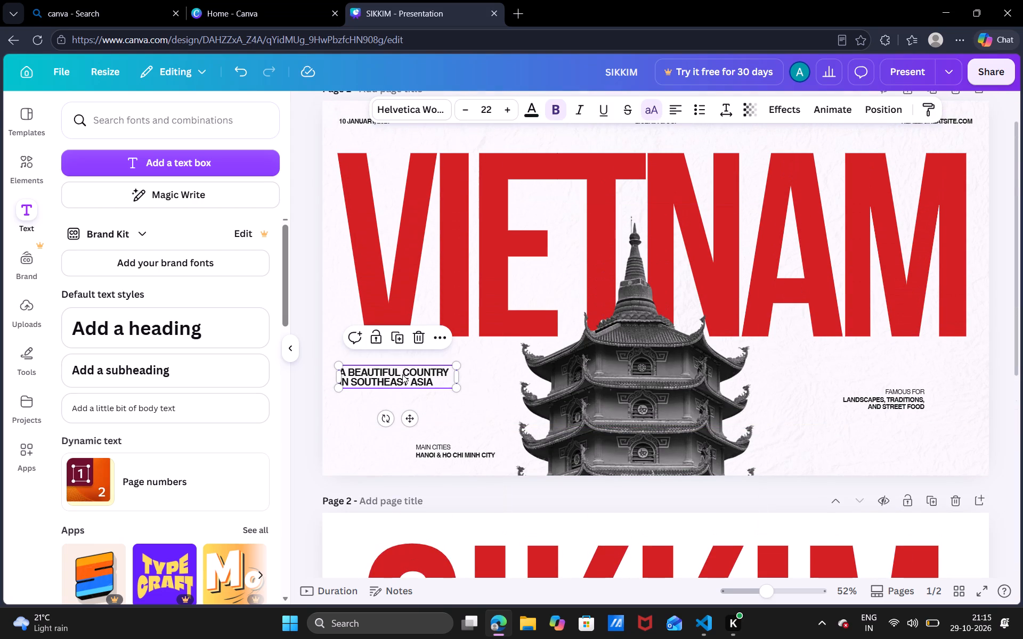
{"action": "scroll", "coordinate": [521, 428], "scroll_direction": "down", "scroll_amount": 3}
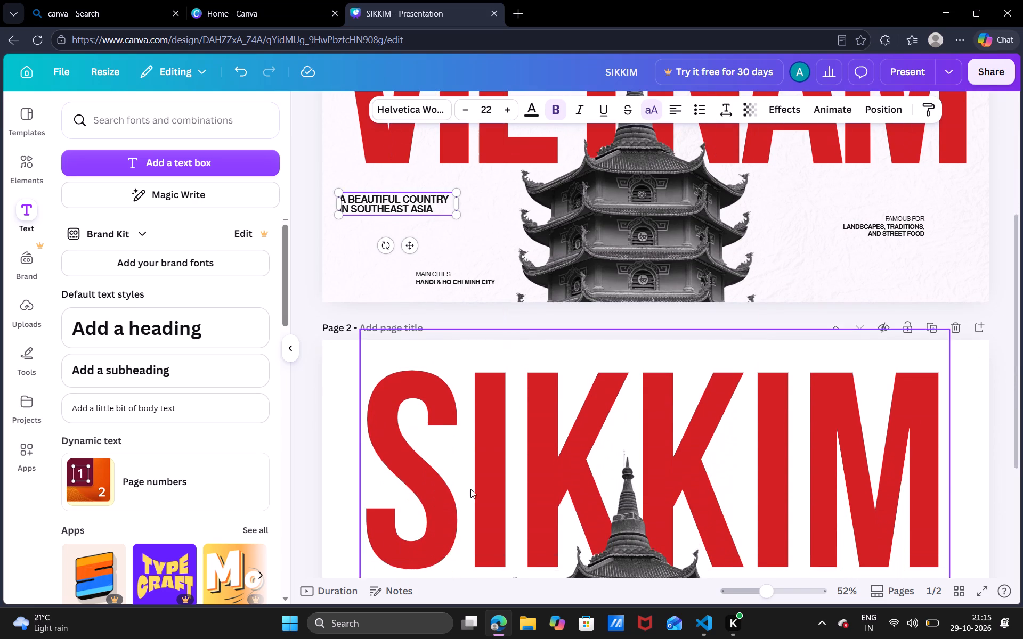
{"action": "scroll", "coordinate": [438, 534], "scroll_direction": "down", "scroll_amount": 3}
{"action": "left_click", "coordinate": [396, 444]}
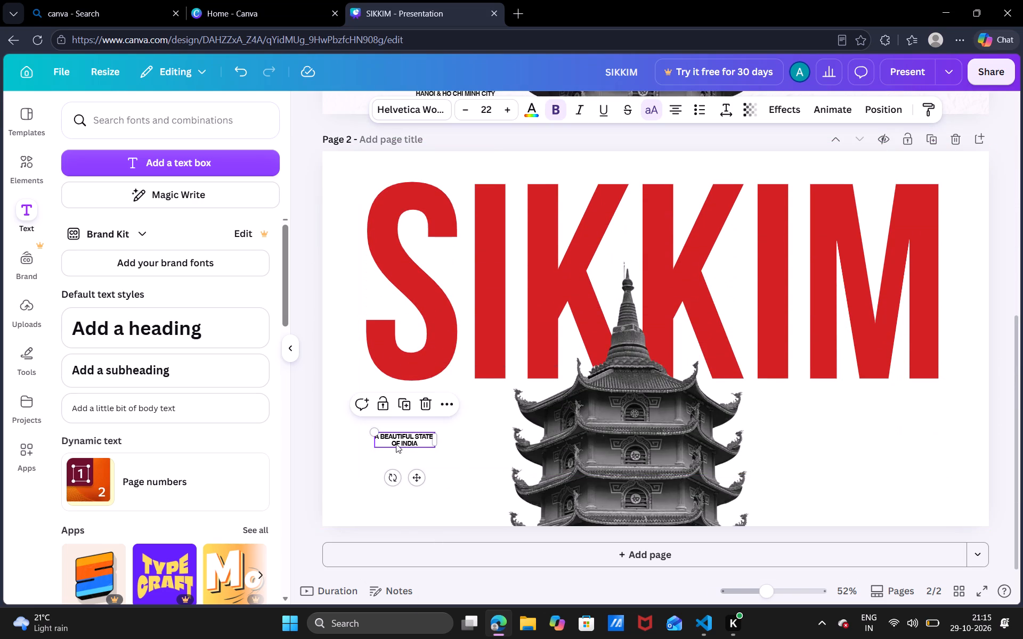
{"action": "triple_click", "coordinate": [508, 111]}
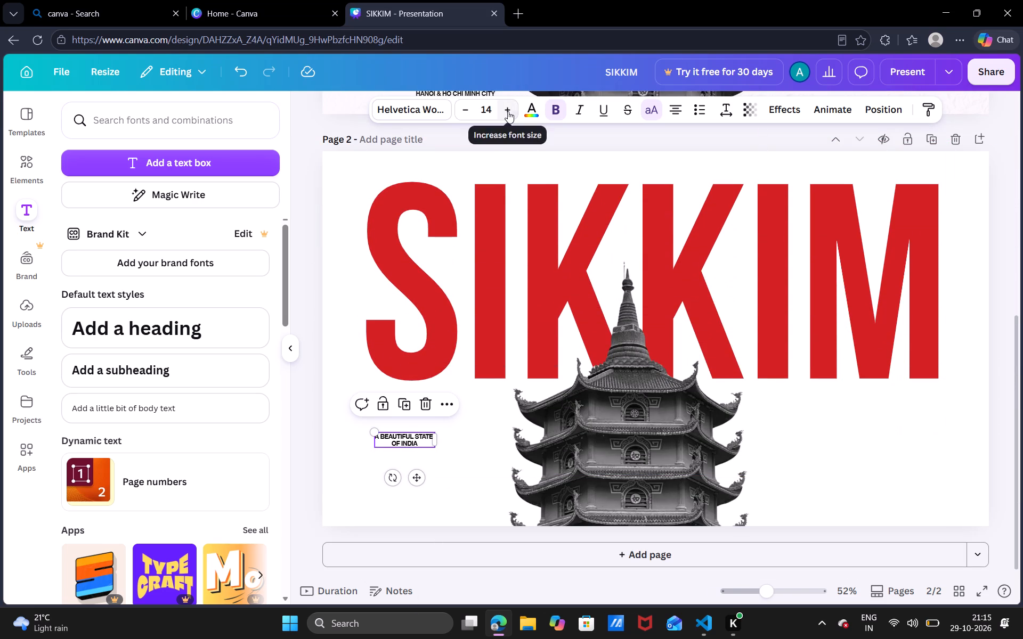
{"action": "triple_click", "coordinate": [508, 111]}
{"action": "double_click", "coordinate": [508, 111]}
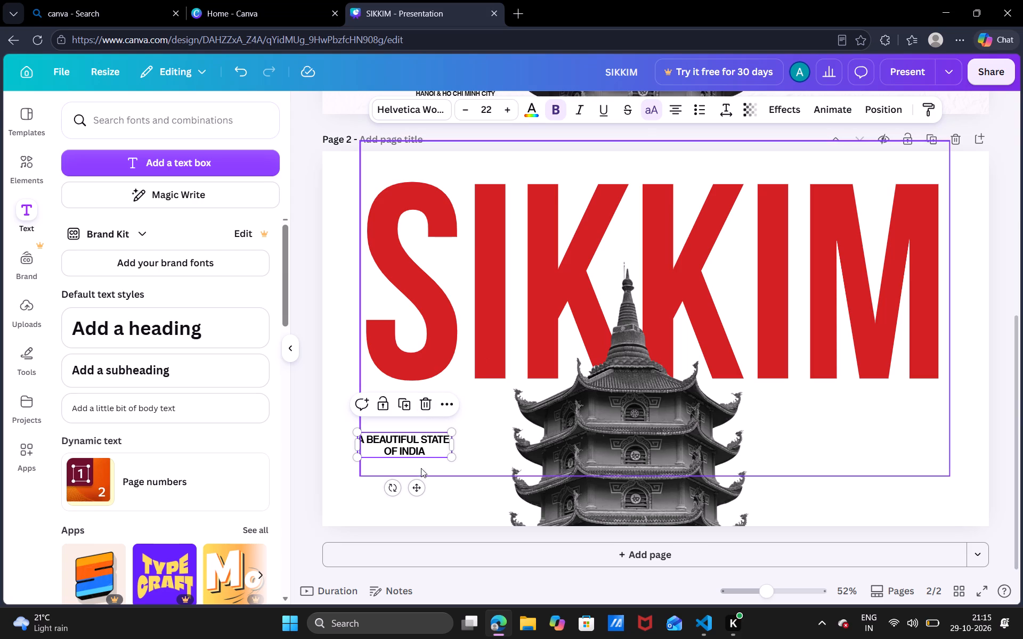
Shift the enlarged Sikkim tagline slightly toward the pagoda and a little lower, below the S and first I.
{"action": "left_click_drag", "start_coordinate": [413, 450], "coordinate": [436, 451]}
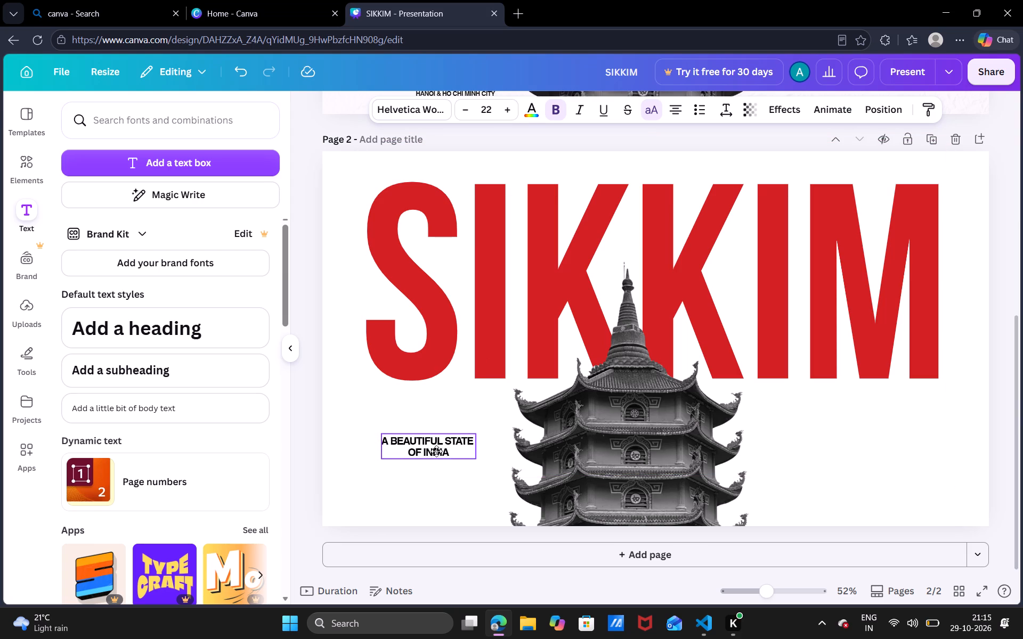
{"action": "left_click_drag", "start_coordinate": [436, 451], "coordinate": [436, 454]}
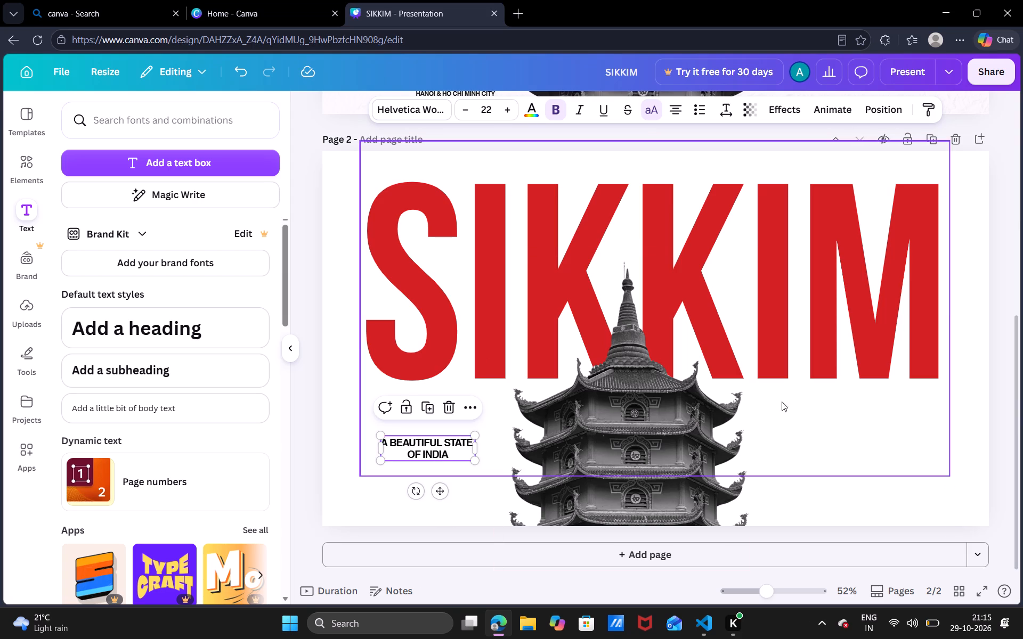
Add another text box to page 2 reading "FAMOUS FOR ITS HILLS,HABITAT AND CULTURE", modelled on the Vietnam page's "Famous for" text.
{"action": "left_click", "coordinate": [820, 399]}
{"action": "scroll", "coordinate": [727, 365], "scroll_direction": "up", "scroll_amount": 4}
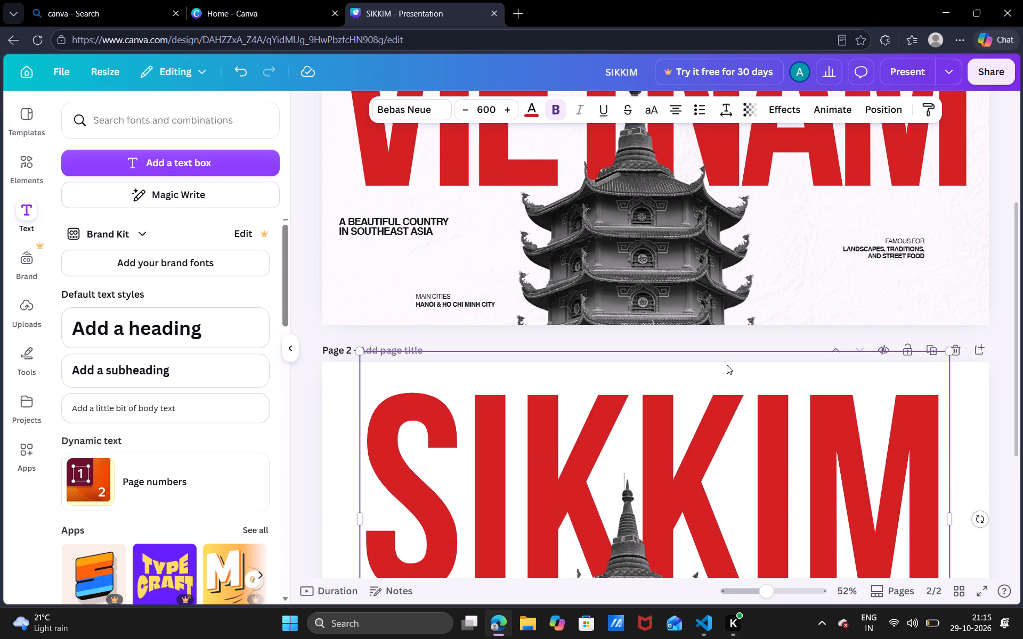
{"action": "scroll", "coordinate": [727, 365], "scroll_direction": "down", "scroll_amount": 5}
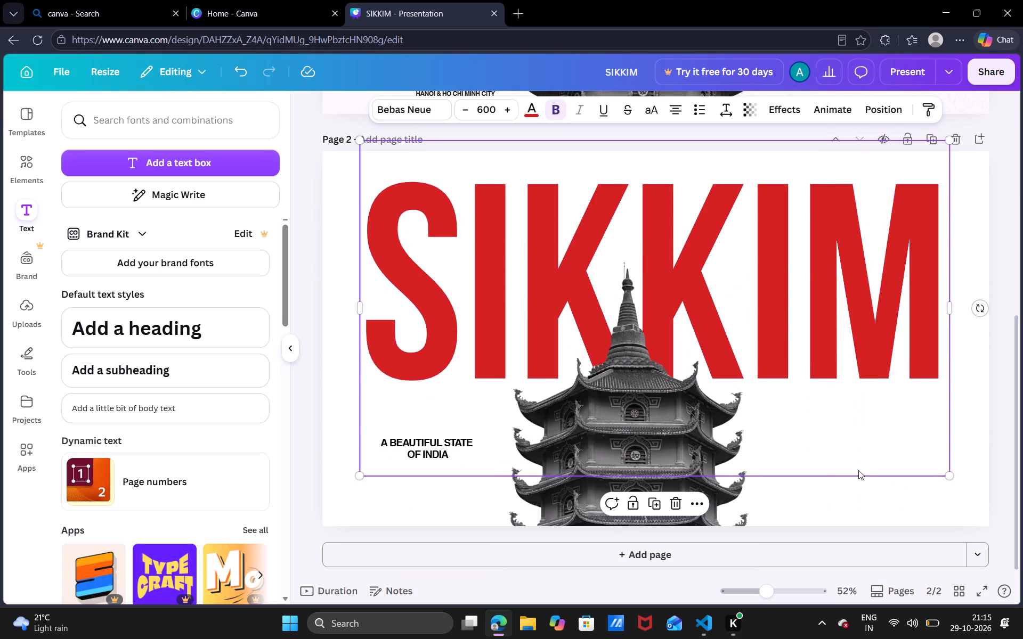
{"action": "left_click", "coordinate": [854, 446]}
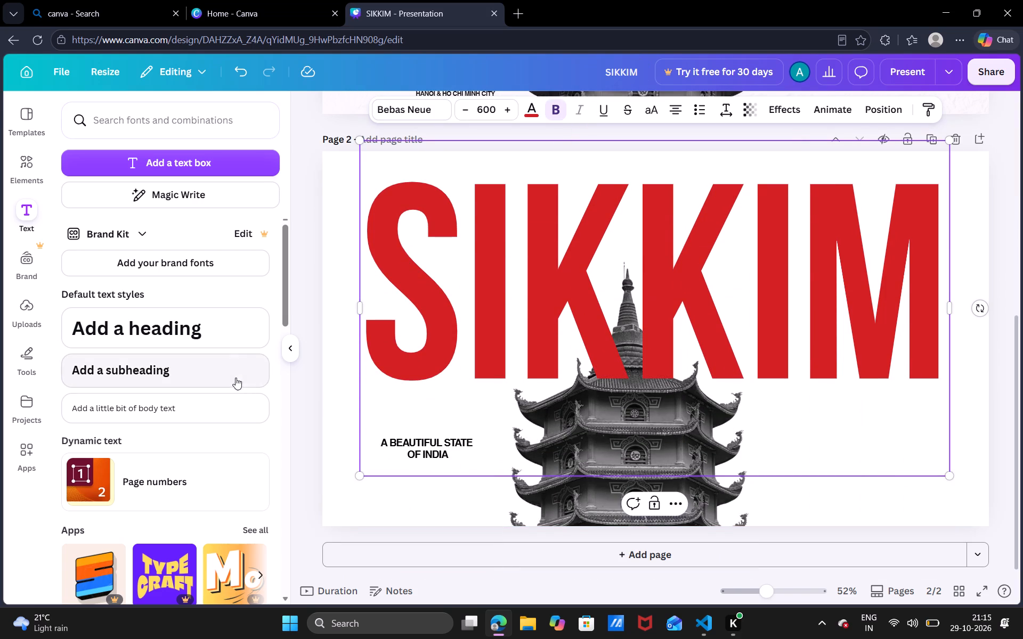
{"action": "left_click", "coordinate": [199, 161]}
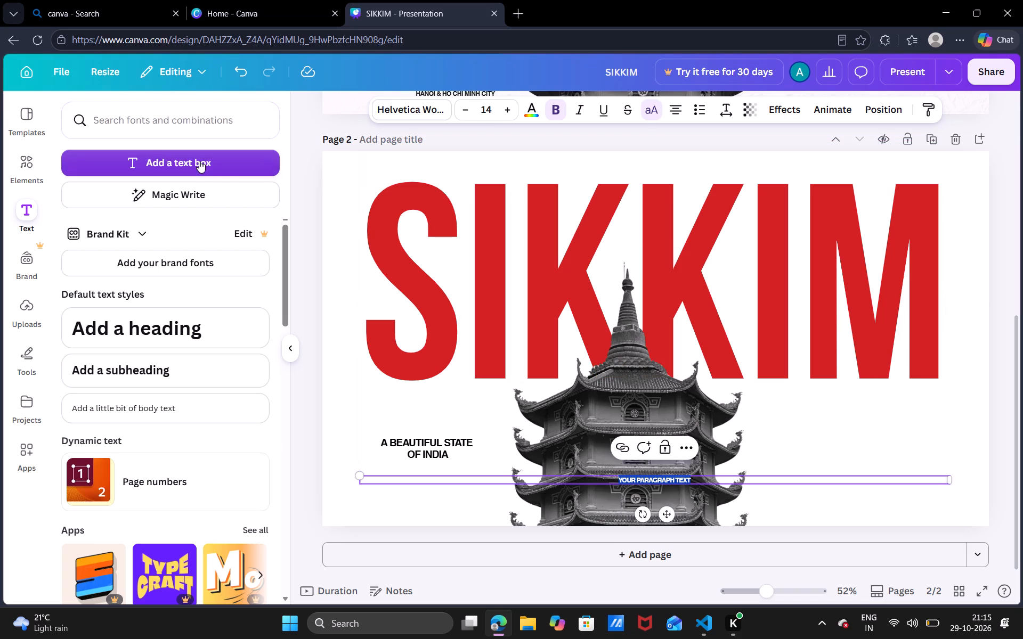
{"action": "key", "text": "BackSpace"}
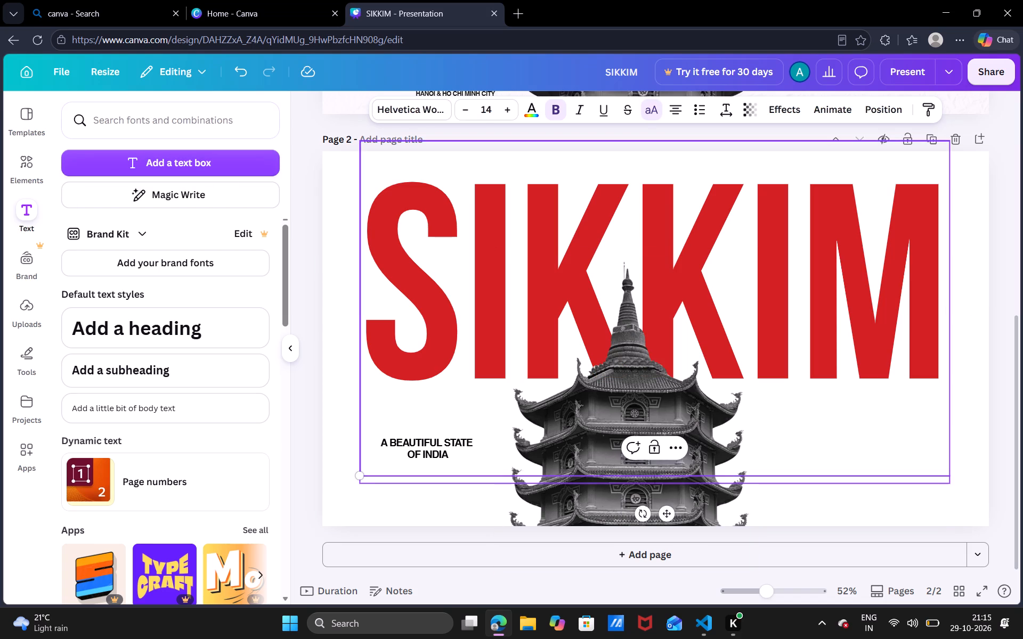
{"action": "type", "text": "amous for"}
{"action": "key", "text": "space"}
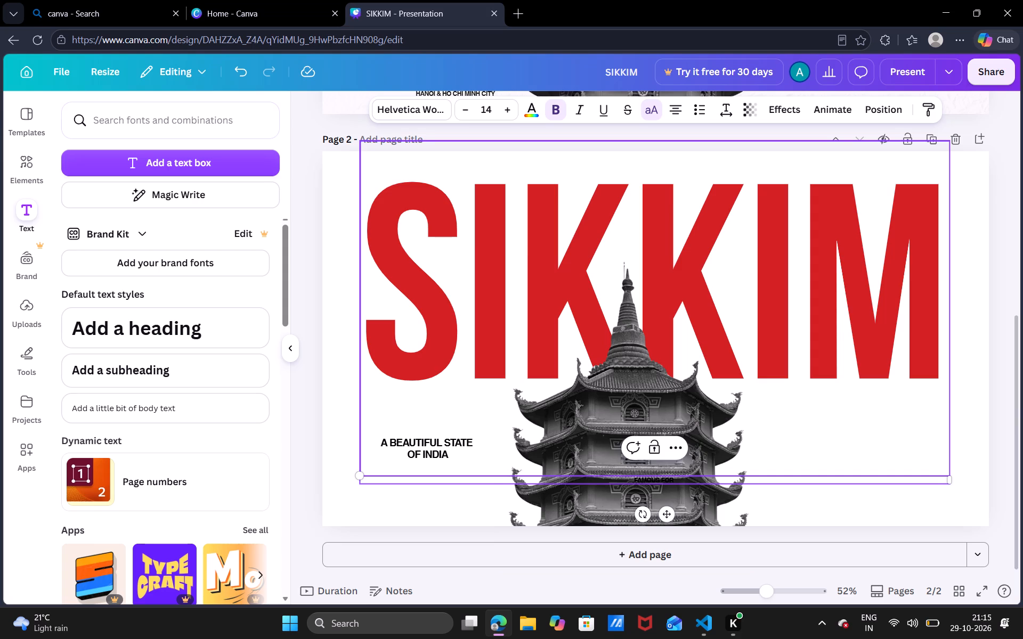
{"action": "type", "text": "its hills,habitat"}
{"action": "key", "text": "space"}
{"action": "type", "text": "and cul"}
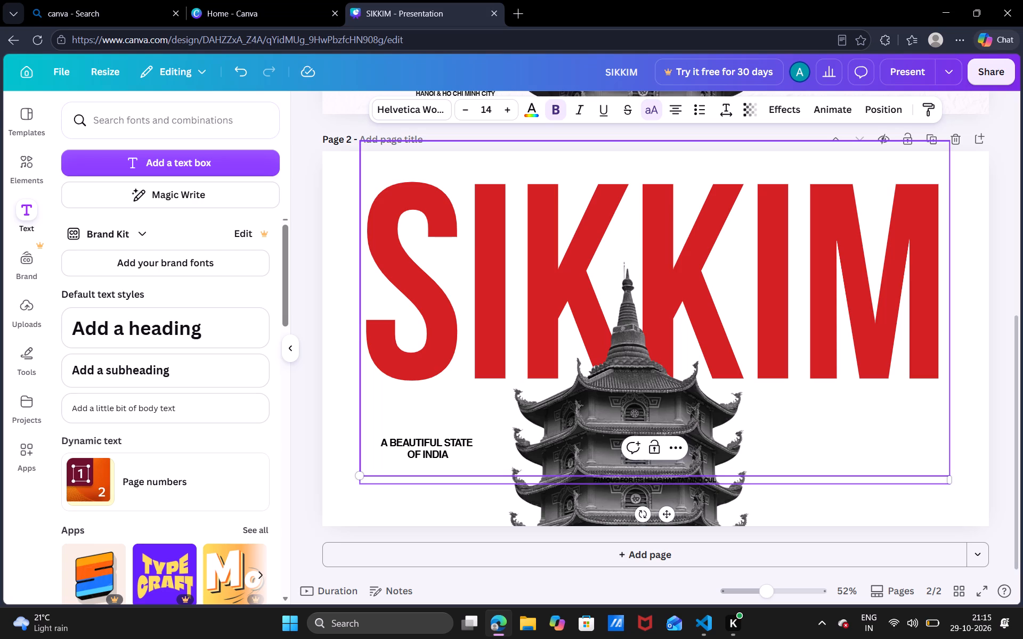
{"action": "type", "text": "ture"}
{"action": "left_click", "coordinate": [854, 499]}
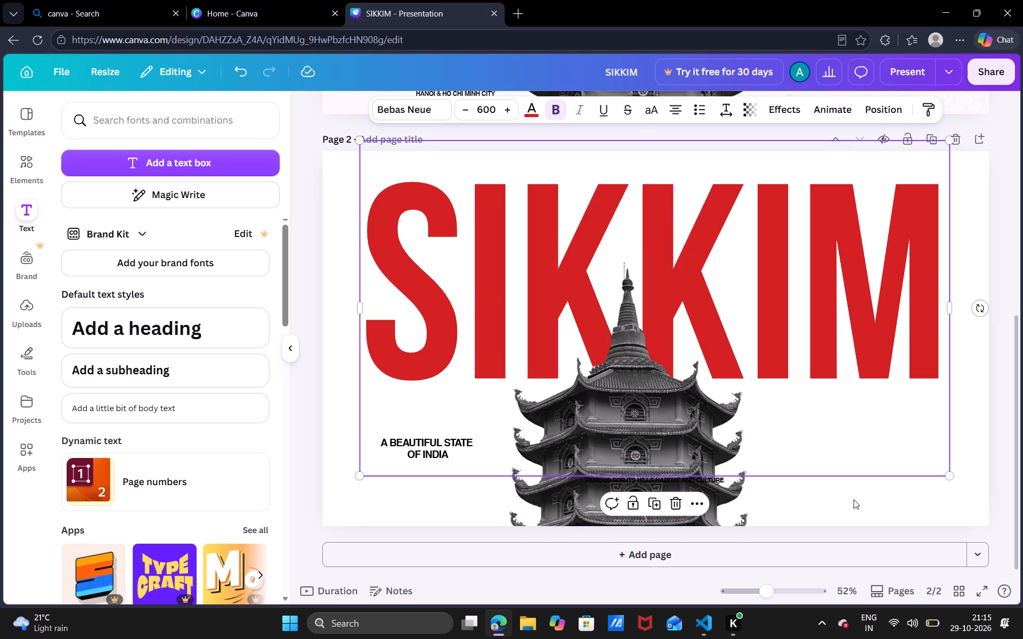
Move the "FAMOUS FOR ITS HILLS,HABITAT AND CULTURE" text off the pagoda into the blank area below the final I and M.
{"action": "left_click_drag", "start_coordinate": [709, 479], "coordinate": [881, 428]}
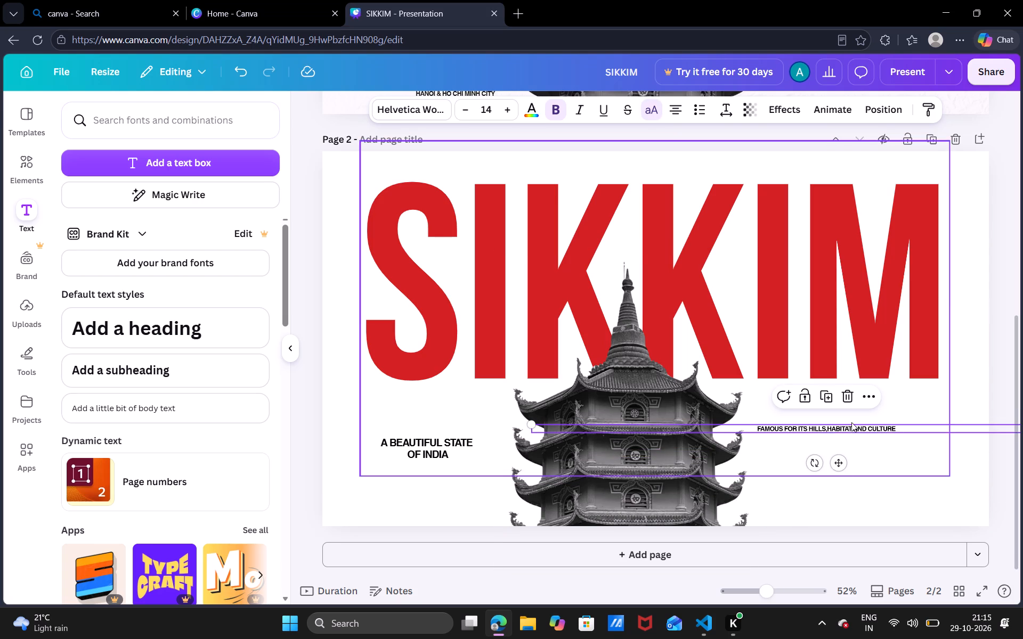
{"action": "left_click", "coordinate": [851, 422]}
{"action": "left_click", "coordinate": [859, 423]}
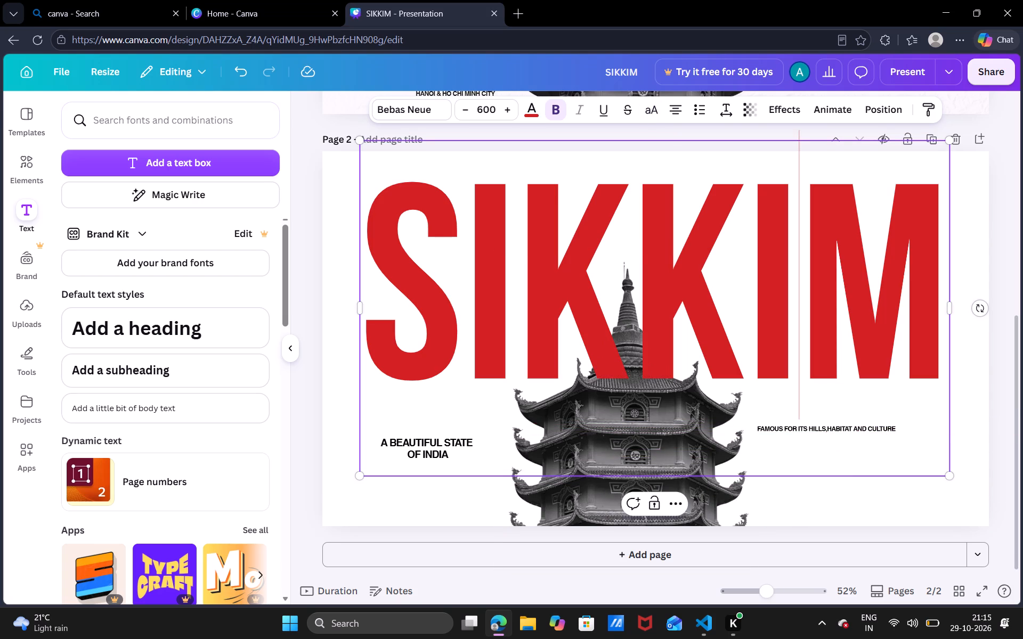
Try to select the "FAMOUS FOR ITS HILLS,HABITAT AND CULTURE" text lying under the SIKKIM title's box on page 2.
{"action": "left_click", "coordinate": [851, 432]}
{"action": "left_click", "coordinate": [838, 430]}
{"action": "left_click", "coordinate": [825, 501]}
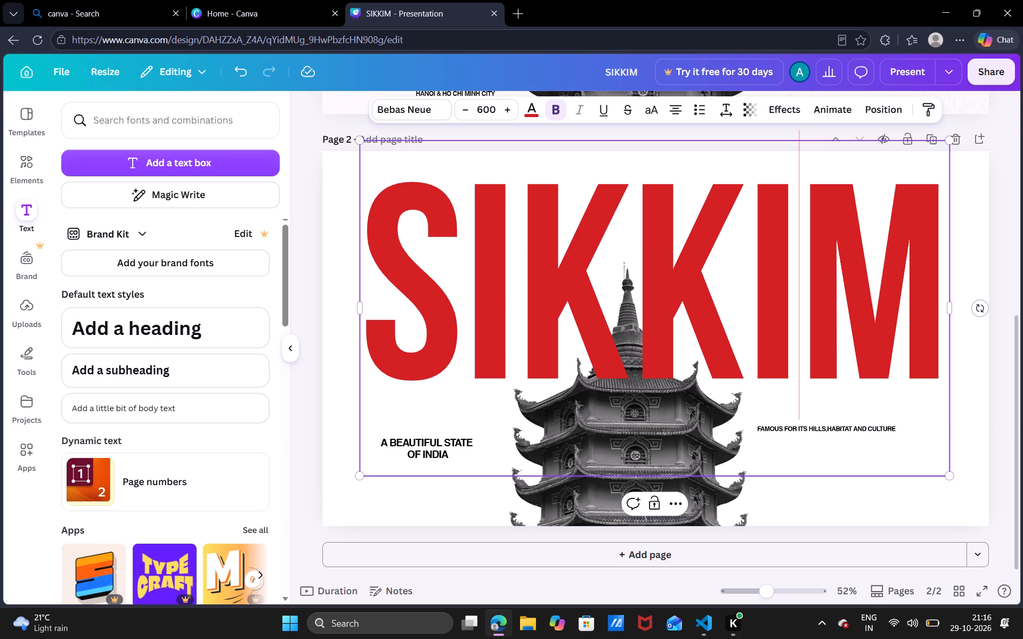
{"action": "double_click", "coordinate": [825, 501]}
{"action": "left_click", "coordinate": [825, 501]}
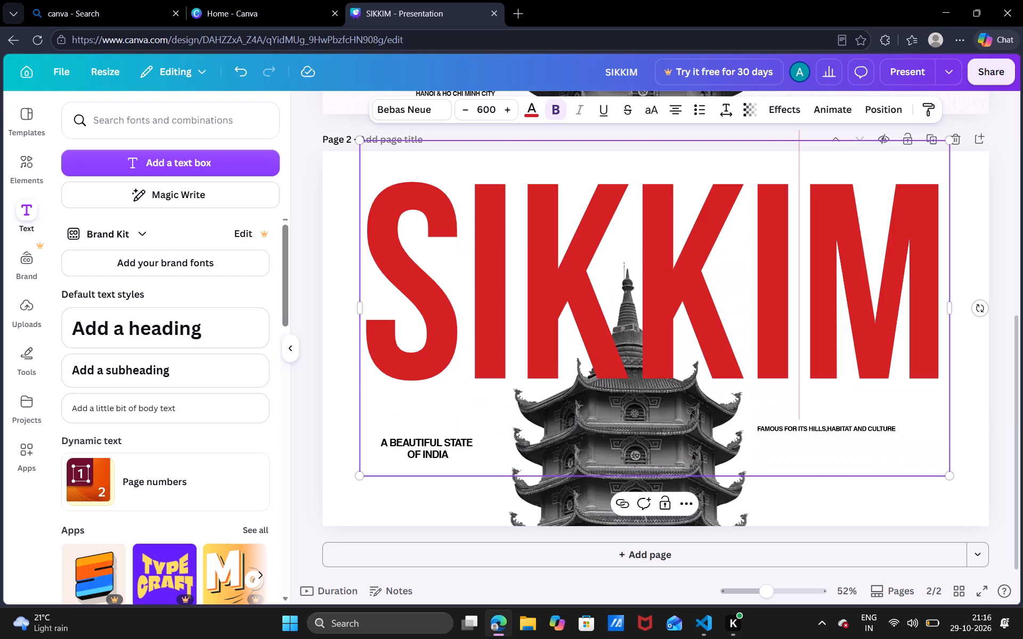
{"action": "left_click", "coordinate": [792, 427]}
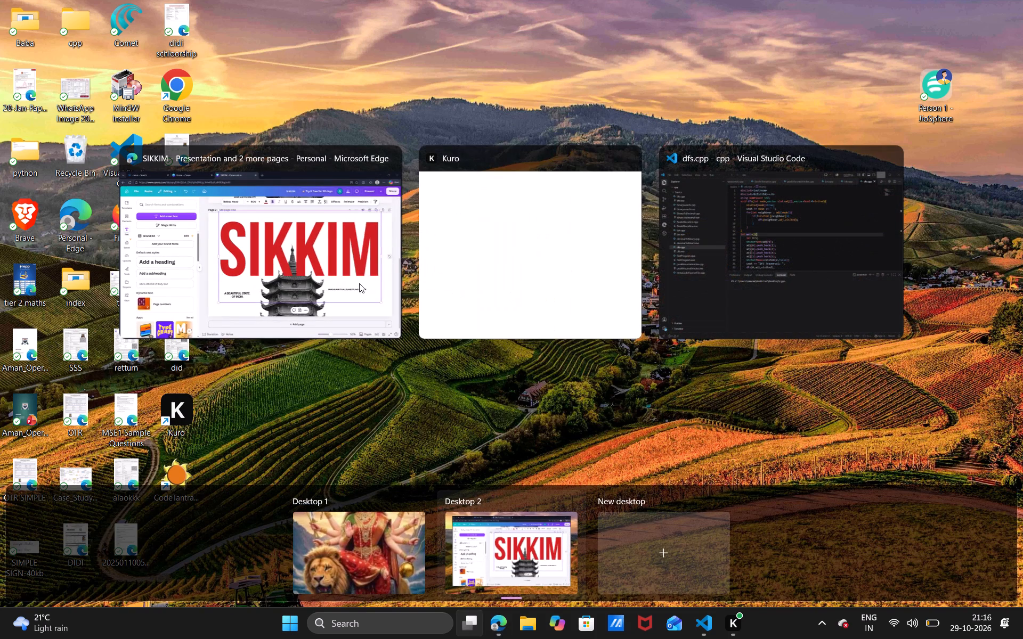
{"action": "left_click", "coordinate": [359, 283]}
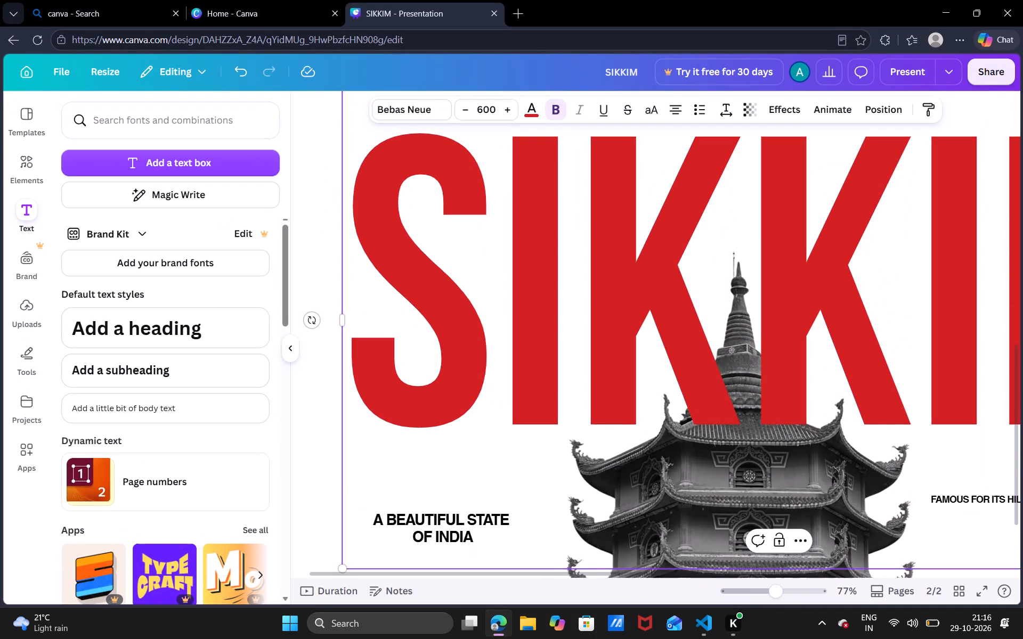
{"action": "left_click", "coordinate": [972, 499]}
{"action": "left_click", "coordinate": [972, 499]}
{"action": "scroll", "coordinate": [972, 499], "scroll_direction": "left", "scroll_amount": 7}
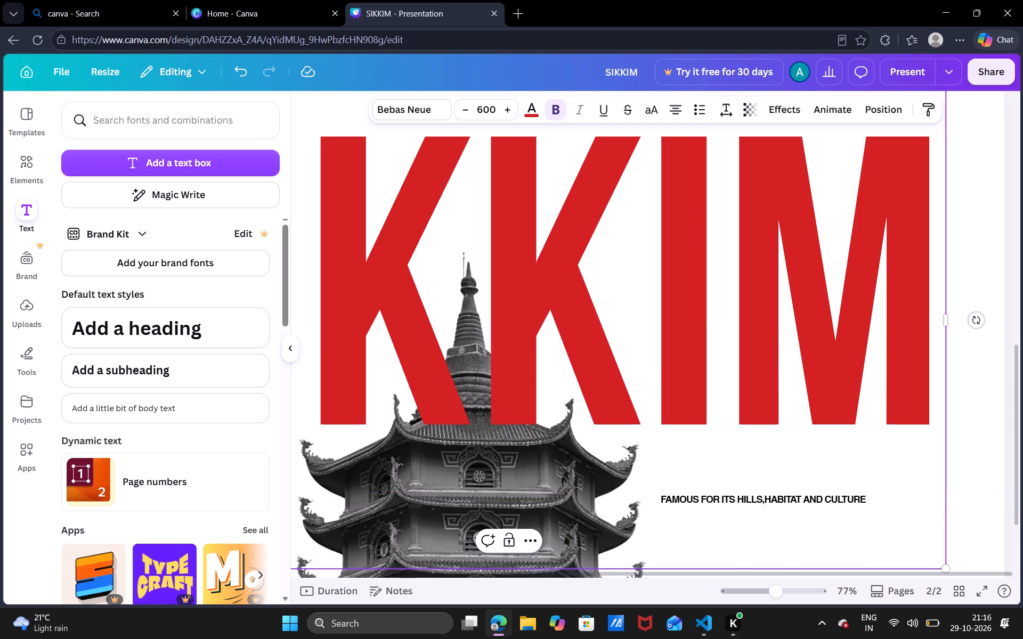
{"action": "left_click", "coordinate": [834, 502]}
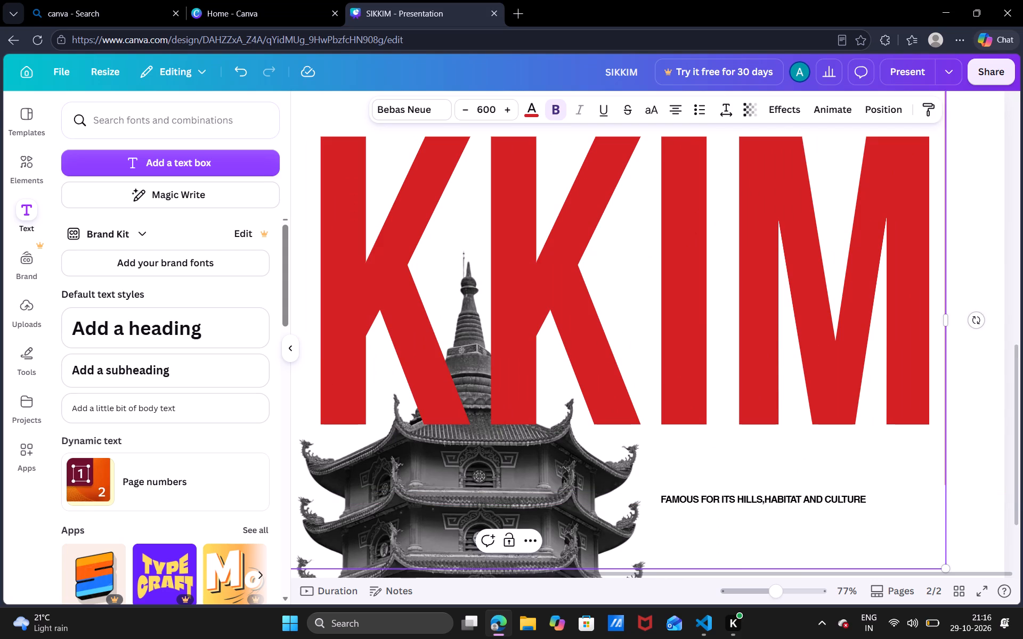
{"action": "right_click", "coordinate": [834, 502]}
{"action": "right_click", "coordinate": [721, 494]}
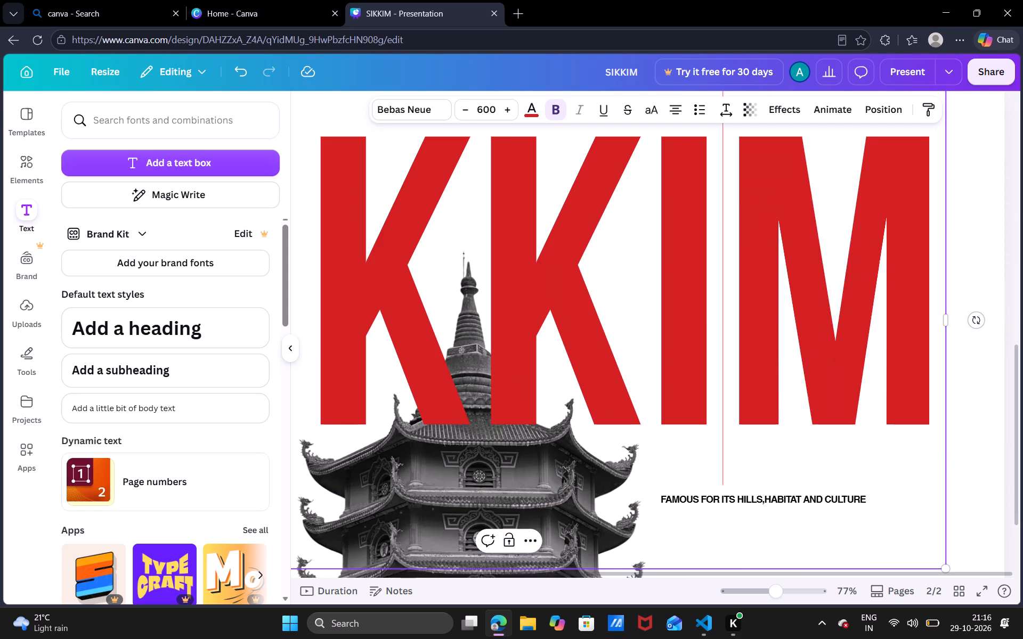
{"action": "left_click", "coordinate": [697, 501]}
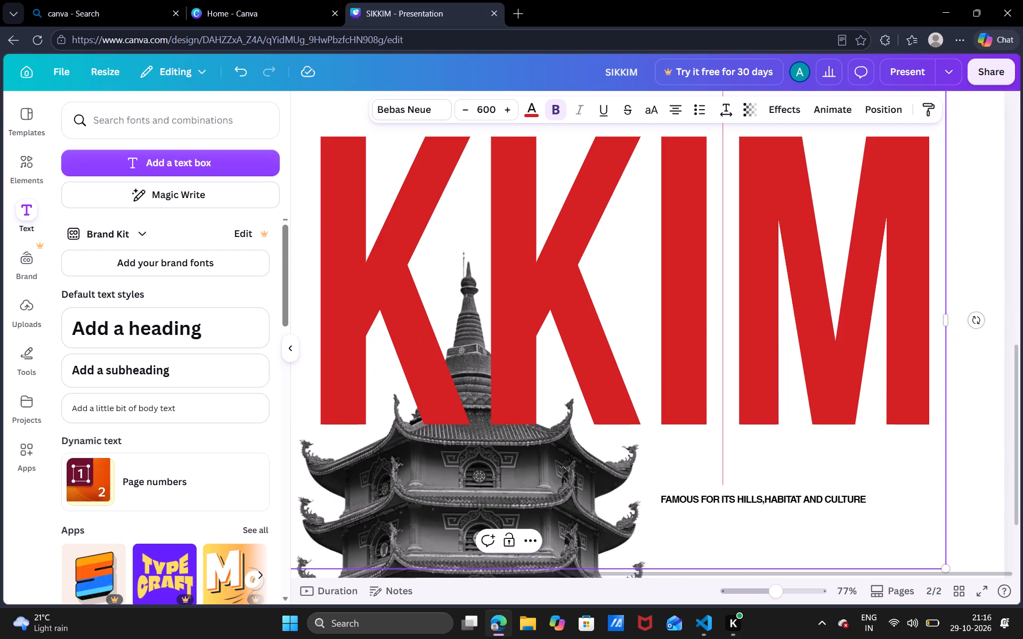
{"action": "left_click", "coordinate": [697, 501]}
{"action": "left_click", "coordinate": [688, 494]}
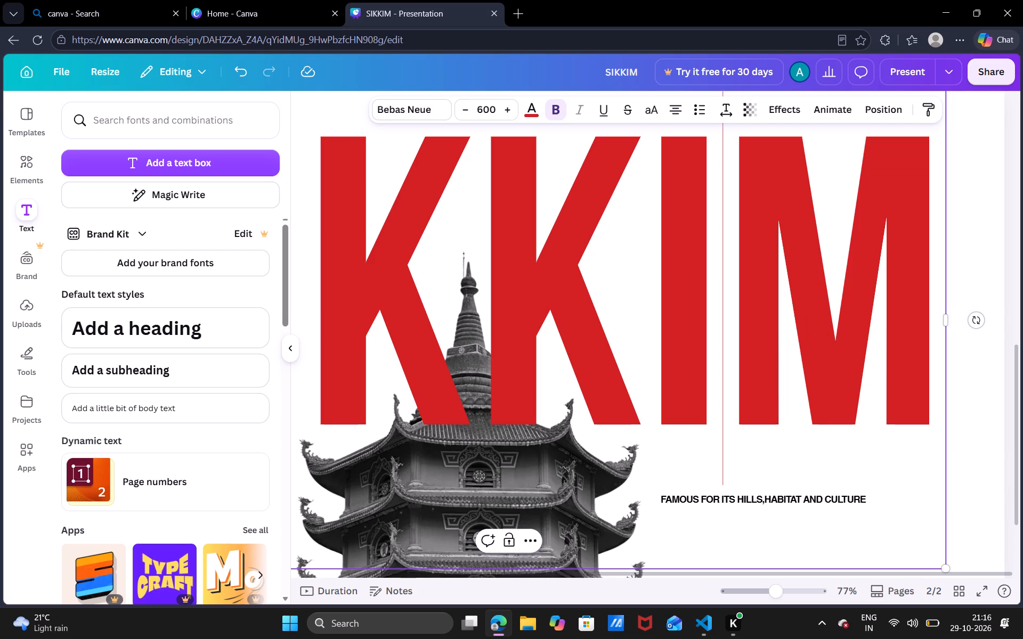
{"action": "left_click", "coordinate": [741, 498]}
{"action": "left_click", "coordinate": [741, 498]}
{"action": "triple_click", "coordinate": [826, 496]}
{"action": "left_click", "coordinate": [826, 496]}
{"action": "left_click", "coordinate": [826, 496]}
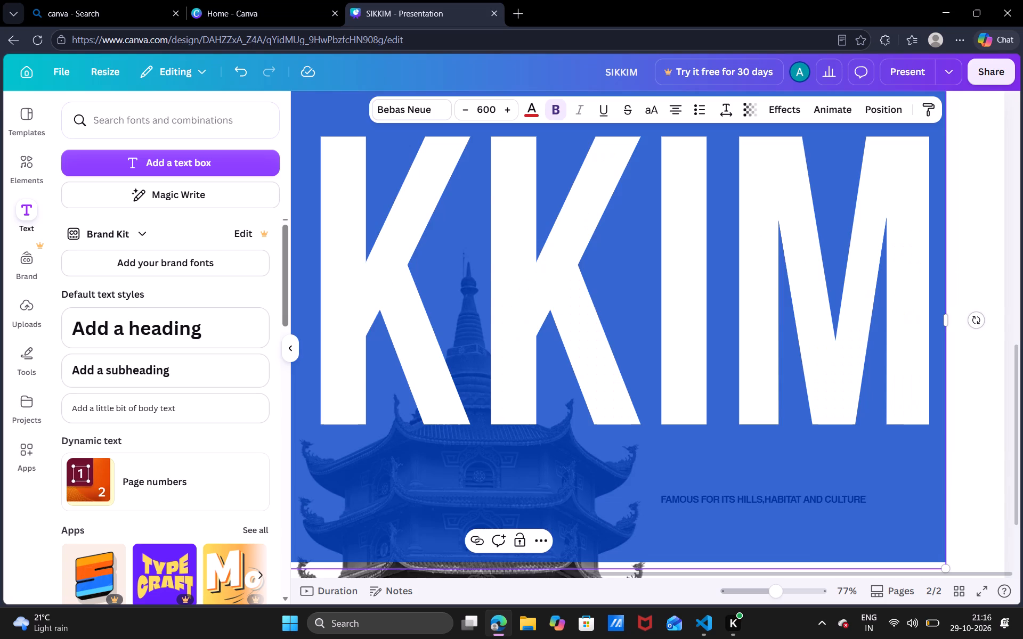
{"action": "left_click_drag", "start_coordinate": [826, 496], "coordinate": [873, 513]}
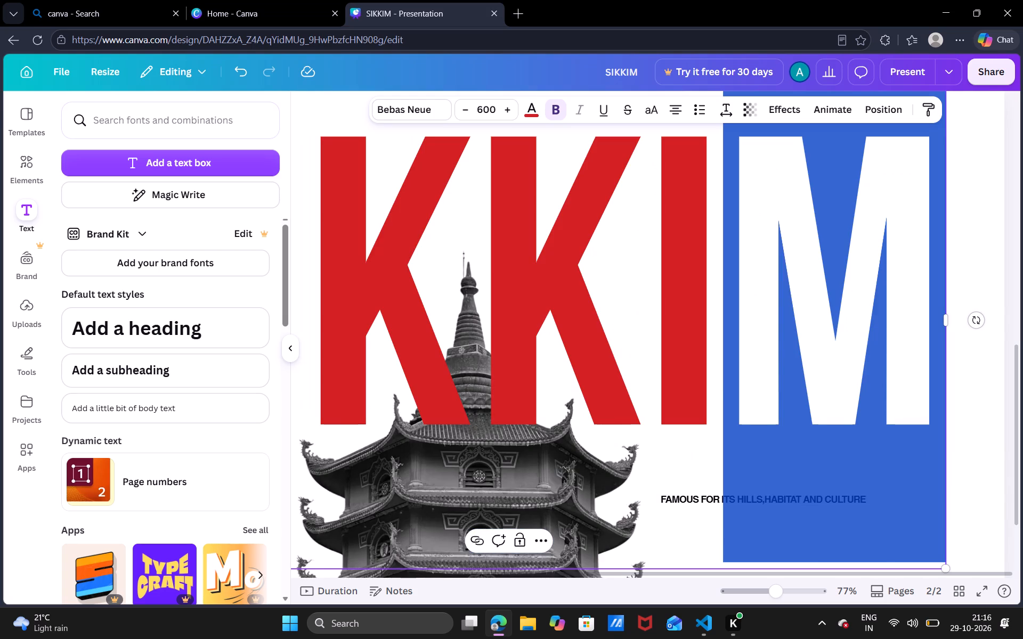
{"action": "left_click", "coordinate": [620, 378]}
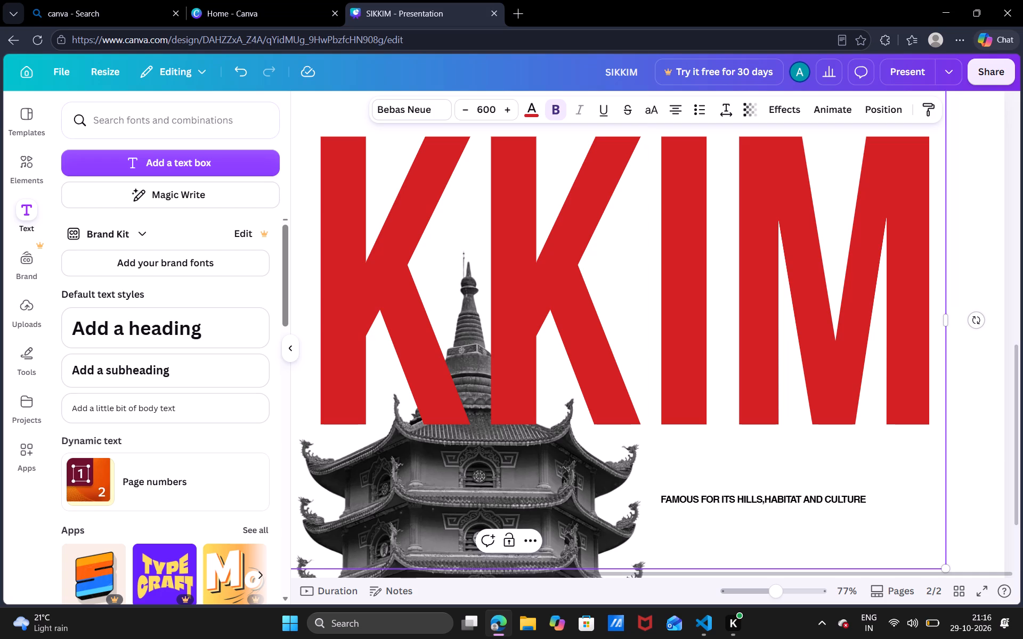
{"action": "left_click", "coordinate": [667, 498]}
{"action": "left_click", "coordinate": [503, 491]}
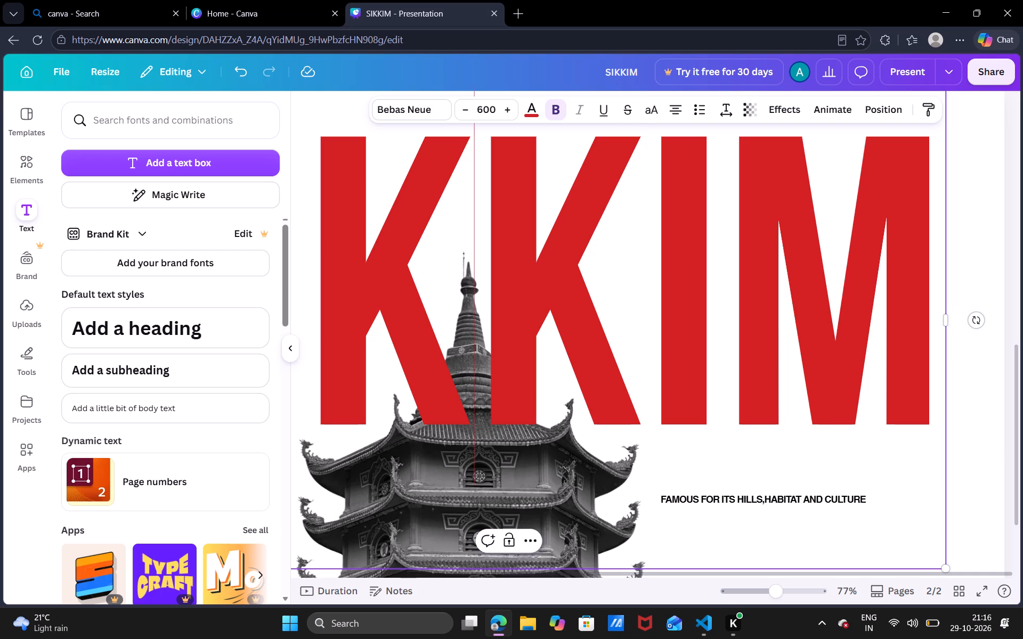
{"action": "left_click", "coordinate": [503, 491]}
Release the SIKKIM title and break the "FAMOUS FOR ITS HILLS,HABITAT AND CULTURE" text onto a second line before "AND CULTURE".
{"action": "scroll", "coordinate": [503, 491], "scroll_direction": "up", "scroll_amount": 5}
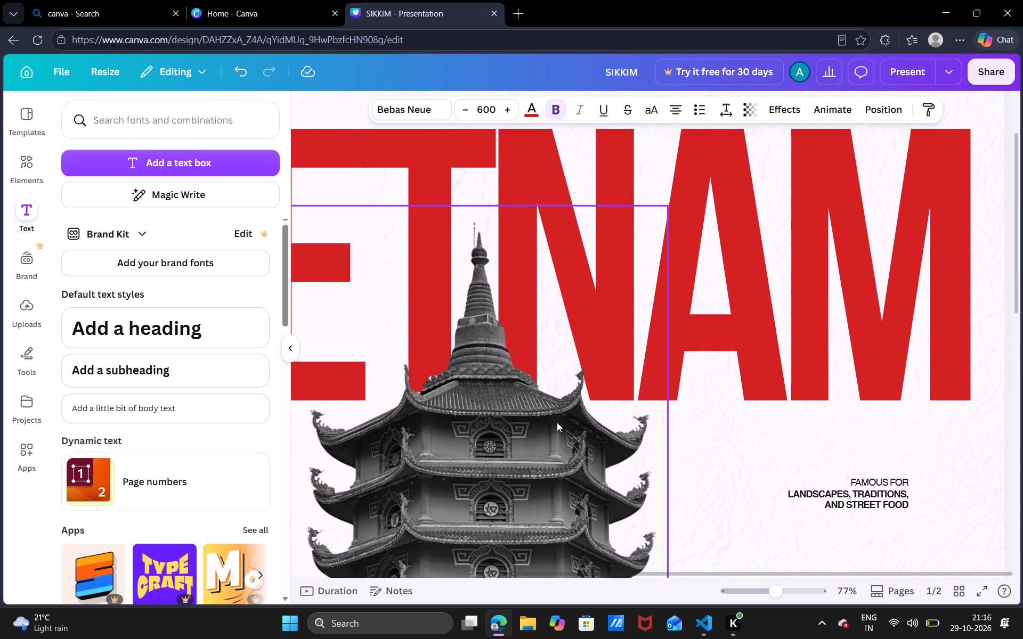
{"action": "left_click", "coordinate": [559, 415]}
{"action": "scroll", "coordinate": [754, 446], "scroll_direction": "down", "scroll_amount": 5}
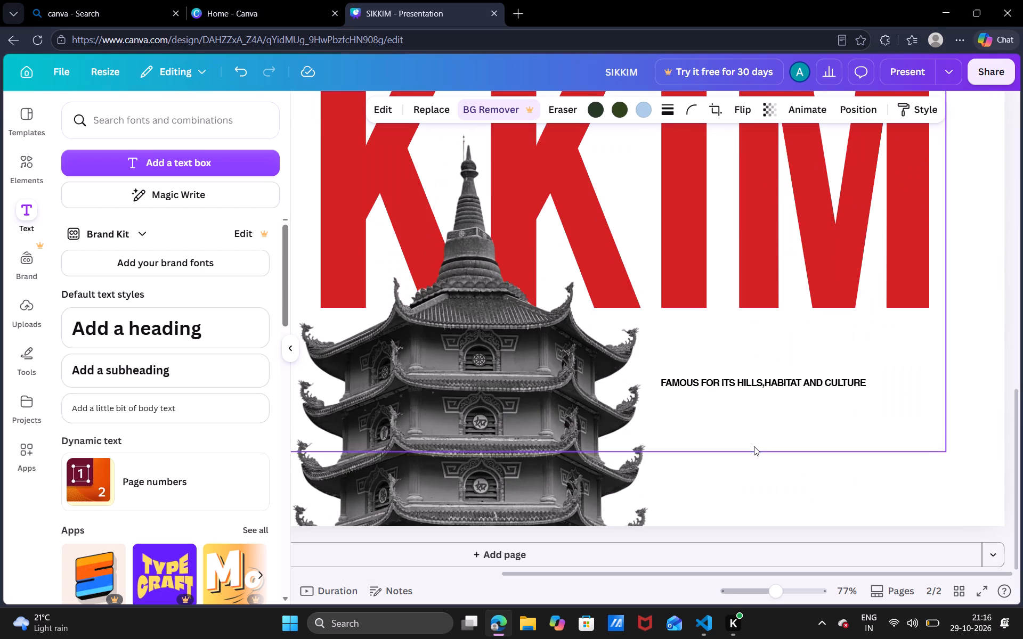
{"action": "left_click", "coordinate": [720, 380]}
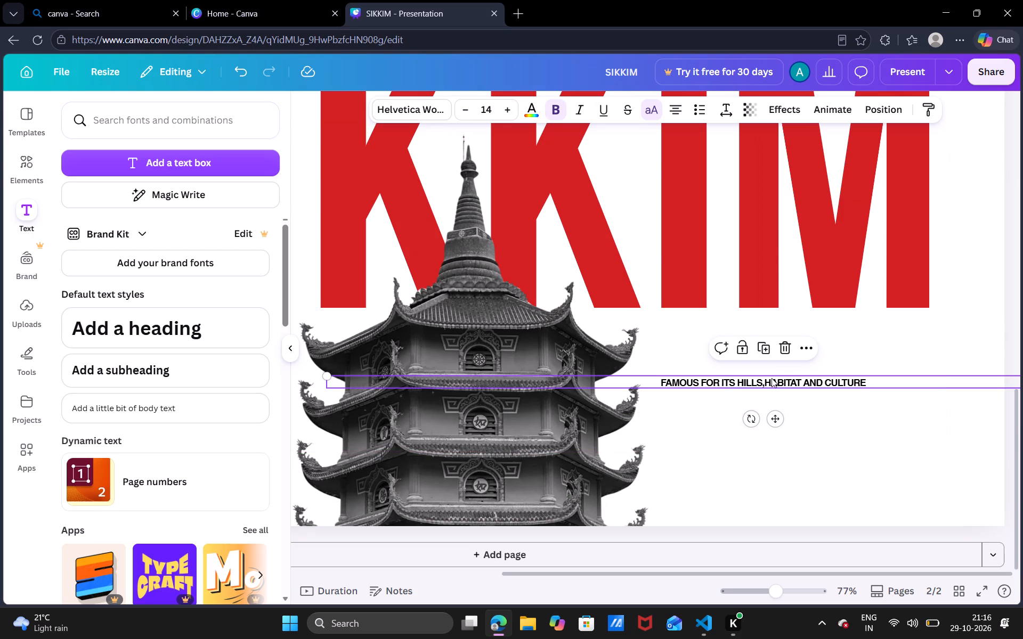
{"action": "key", "text": "Right"}
{"action": "key", "text": "Right"}
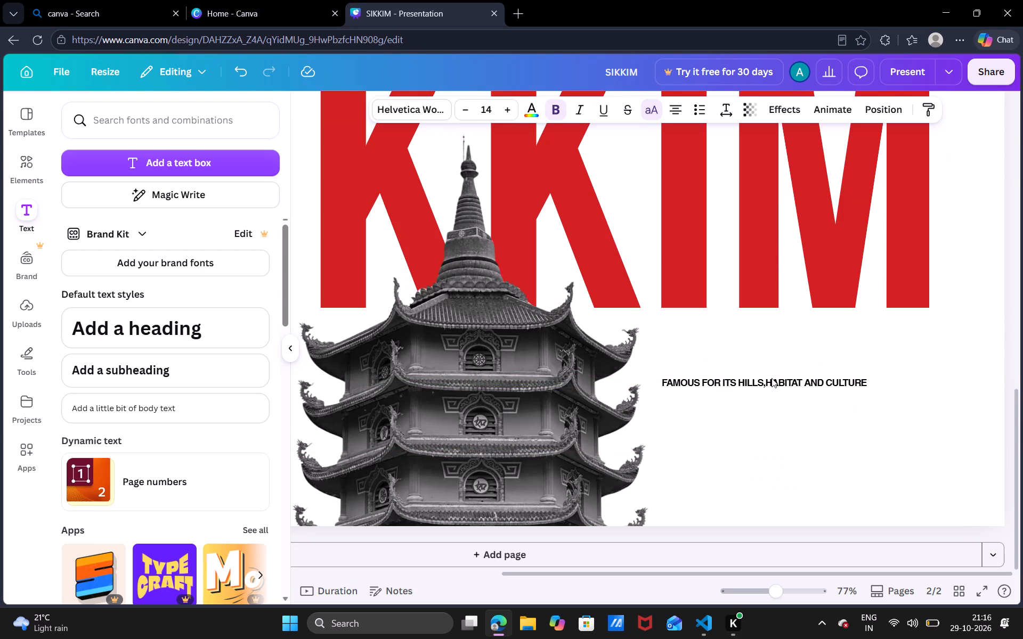
{"action": "key", "text": "space"}
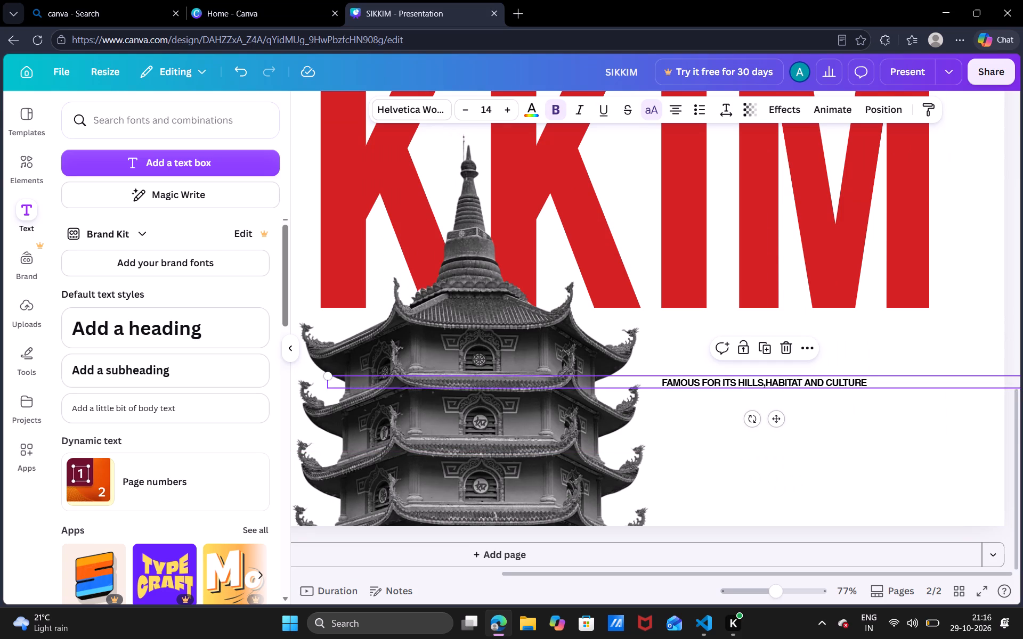
{"action": "left_click", "coordinate": [801, 378]}
{"action": "key", "text": "Return"}
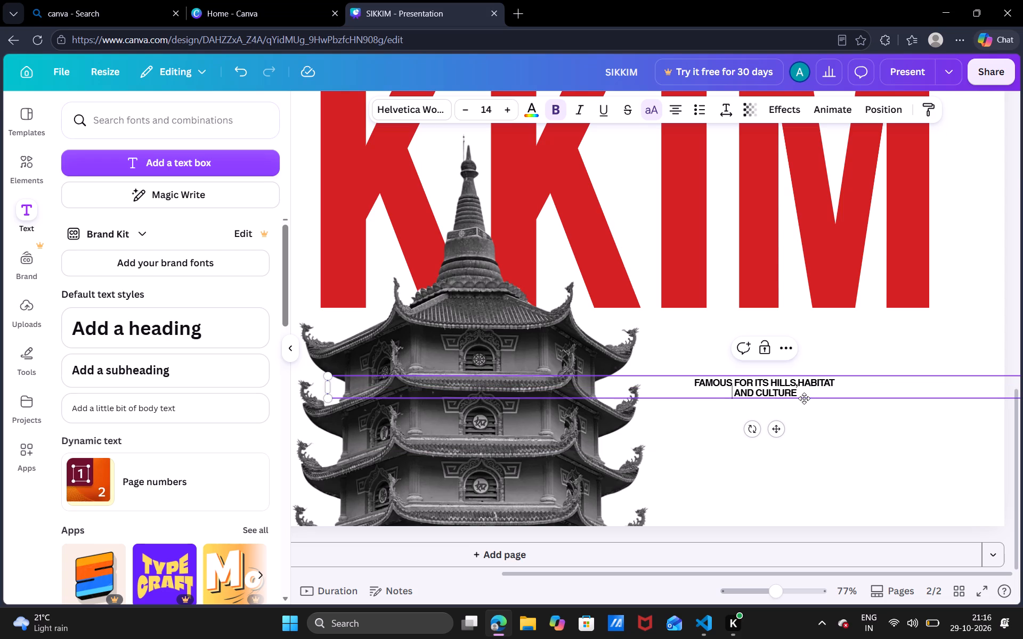
Put "FAMOUS FOR" on its own line in the Sikkim text, following the three-line arrangement on the Vietnam page.
{"action": "scroll", "coordinate": [867, 289], "scroll_direction": "up", "scroll_amount": 4}
{"action": "scroll", "coordinate": [867, 289], "scroll_direction": "down", "scroll_amount": 2}
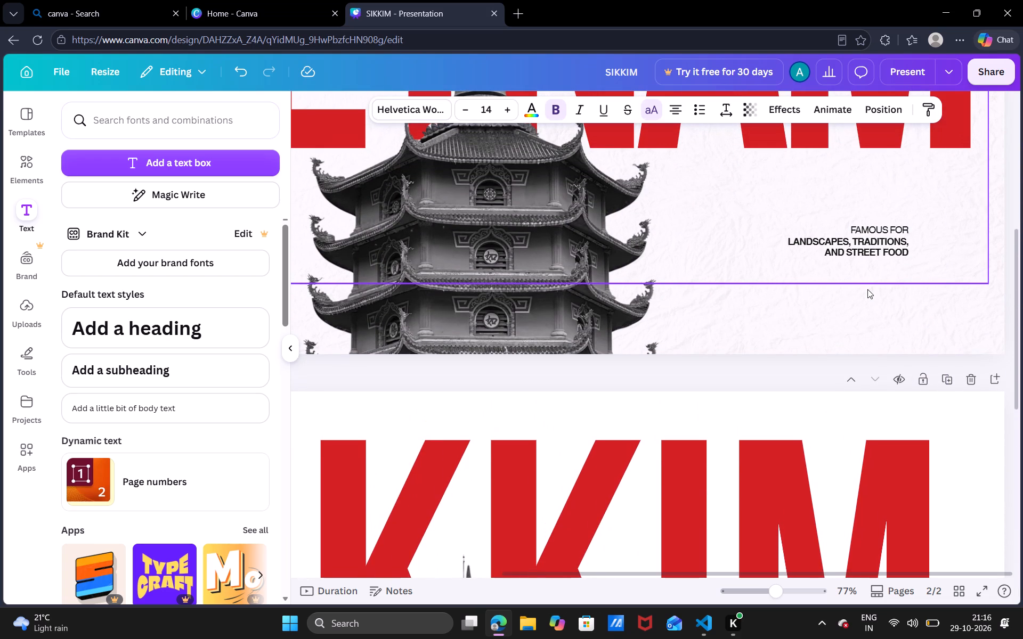
{"action": "scroll", "coordinate": [867, 289], "scroll_direction": "down", "scroll_amount": 2}
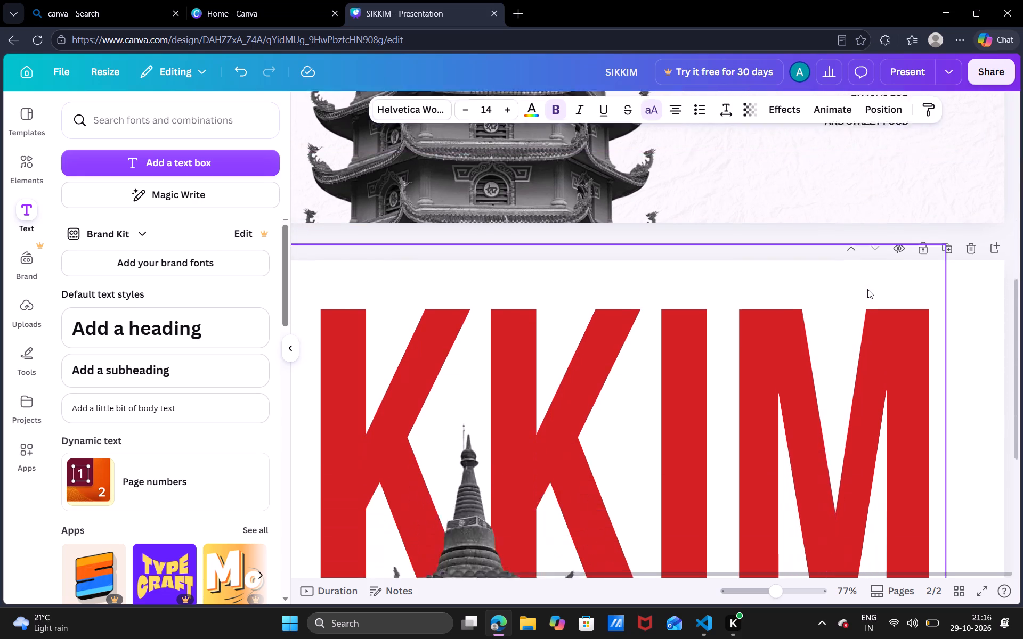
{"action": "scroll", "coordinate": [867, 289], "scroll_direction": "down", "scroll_amount": 1}
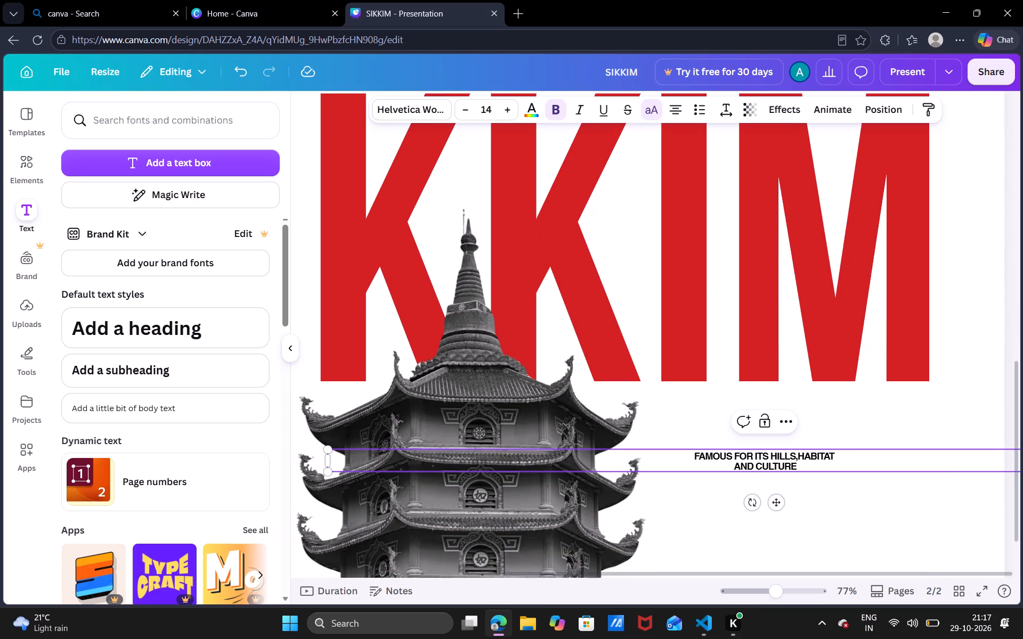
{"action": "left_click", "coordinate": [755, 453]}
{"action": "key", "text": "Return"}
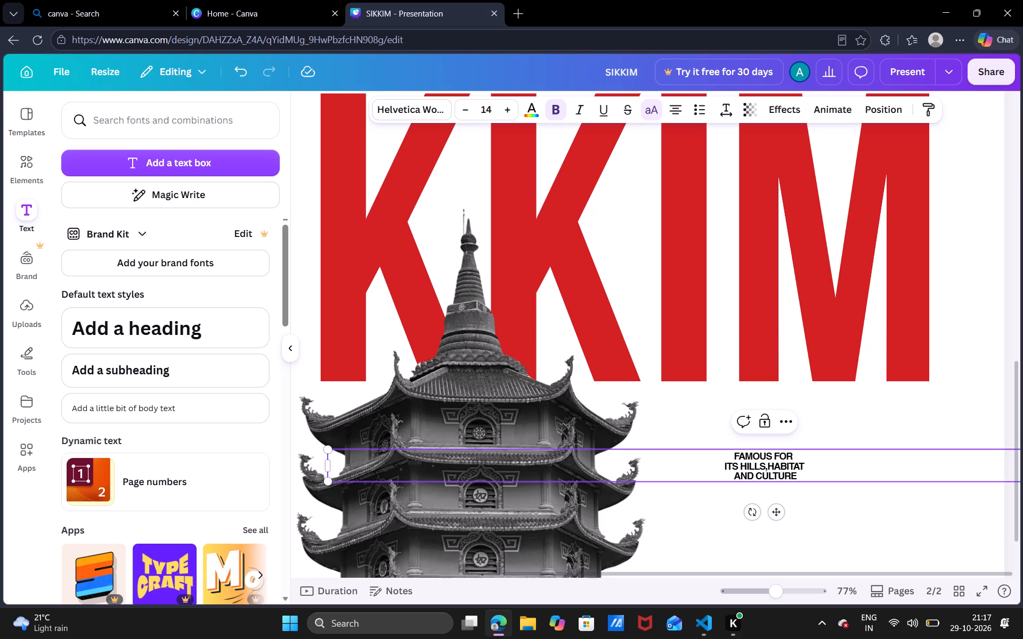
Delete the word "ITS" from the second line so it starts with "HILLS,HABITAT".
{"action": "key", "text": "Right"}
{"action": "key", "text": "Right"}
{"action": "key", "text": "Right"}
{"action": "key", "text": "BackSpace"}
{"action": "key", "text": "BackSpace"}
{"action": "key", "text": "BackSpace"}
Extend the "Famous for" list by adding ",FOOD," after "HABITAT" and "ATIRE" before "AND CULTURE".
{"action": "left_click", "coordinate": [802, 468]}
{"action": "key", "text": "comma"}
{"action": "key", "text": "f"}
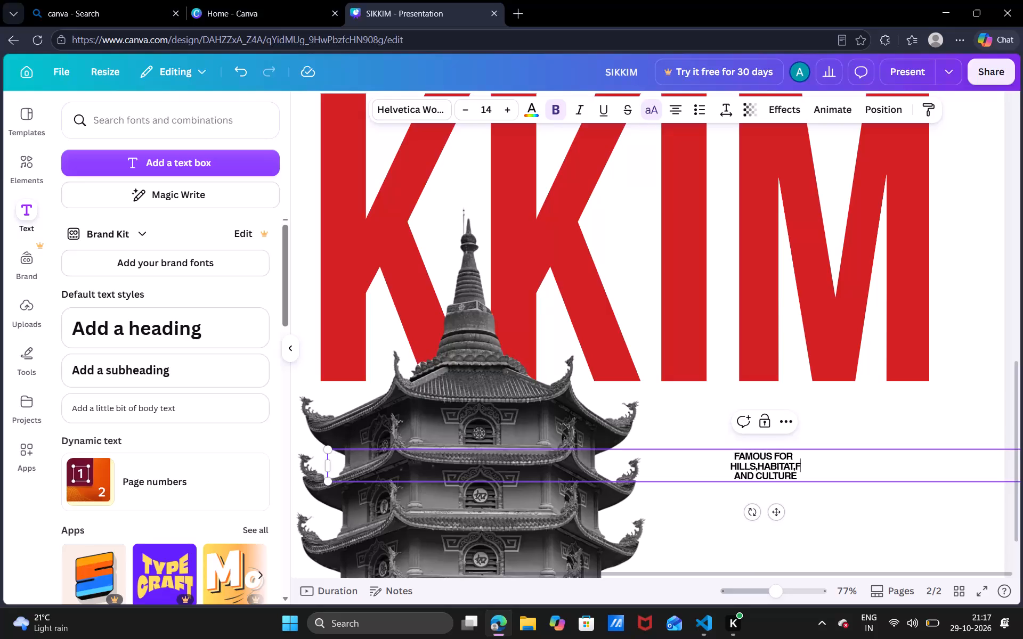
{"action": "type", "text": "ood"}
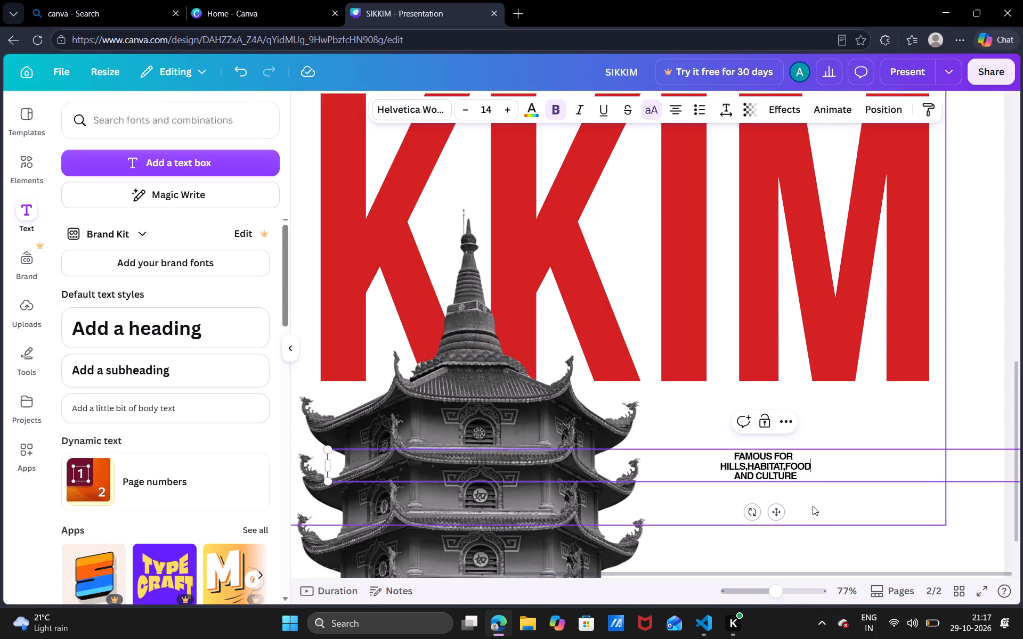
{"action": "key", "text": "comma"}
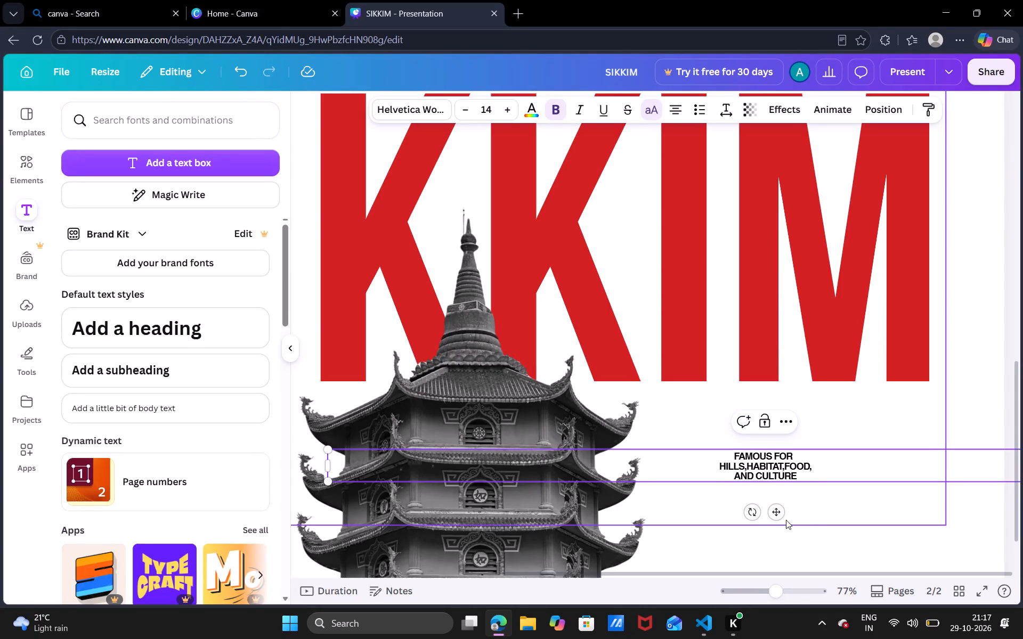
{"action": "left_click", "coordinate": [732, 479]}
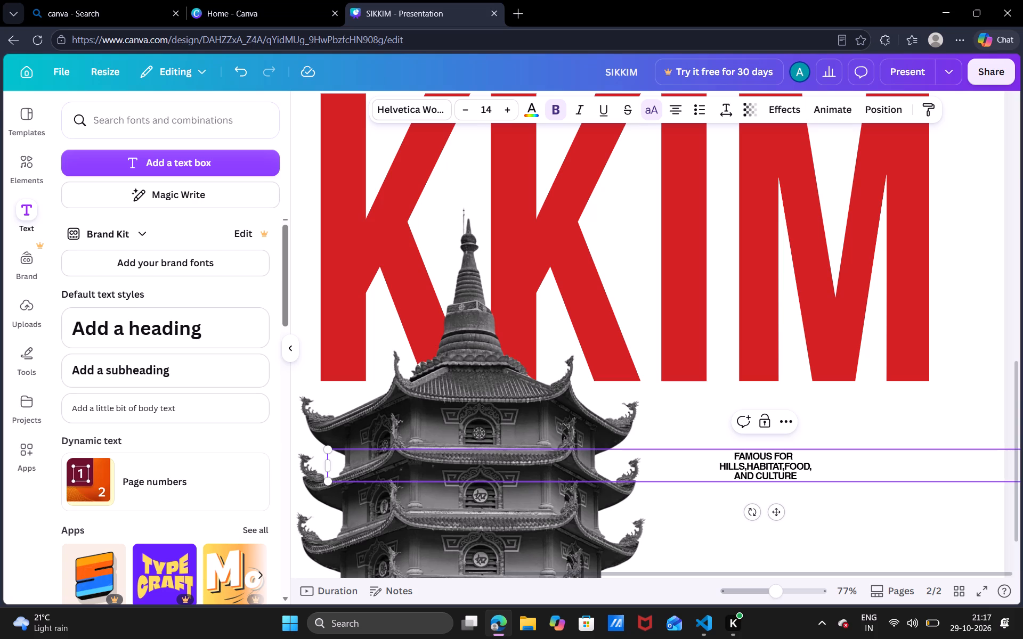
{"action": "type", "text": "atire"}
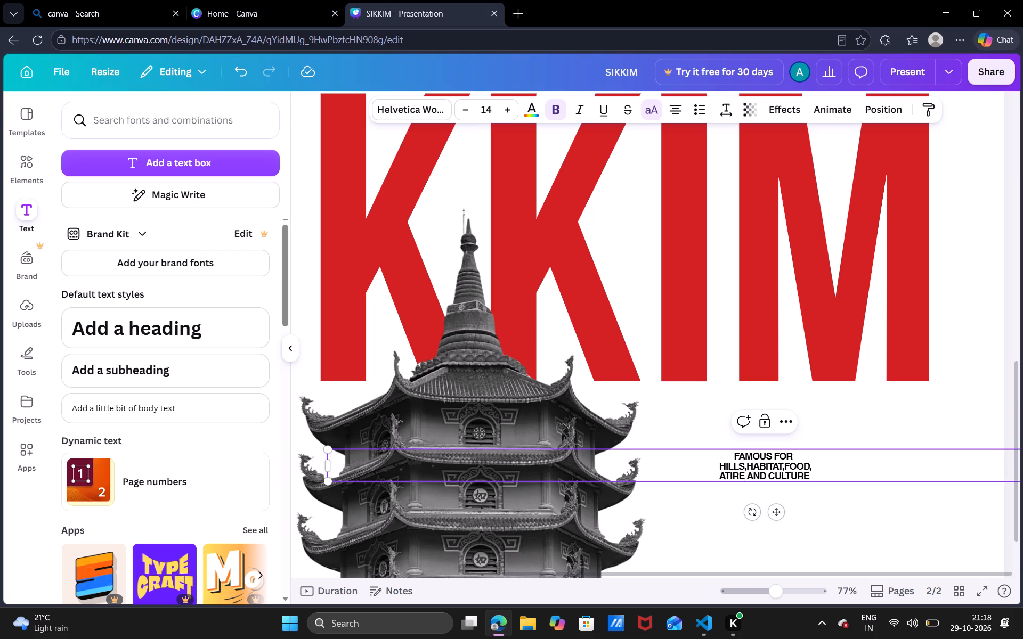
Correct the spelling of "ATIRE" to "ATTIRE" in the third line of the Sikkim "Famous for" text.
{"action": "left_click", "coordinate": [728, 474]}
{"action": "key", "text": "t"}
Indent the "FAMOUS FOR" line with leading spaces so it ends near the end of the lines below, as on the Vietnam page.
{"action": "scroll", "coordinate": [806, 322], "scroll_direction": "up", "scroll_amount": 4}
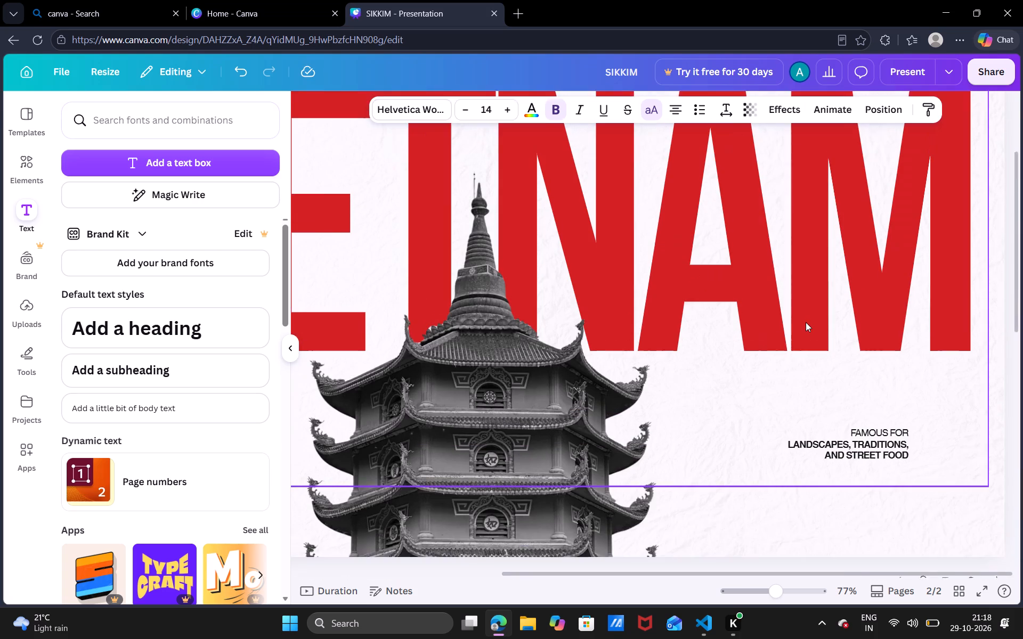
{"action": "scroll", "coordinate": [806, 322], "scroll_direction": "down", "scroll_amount": 2}
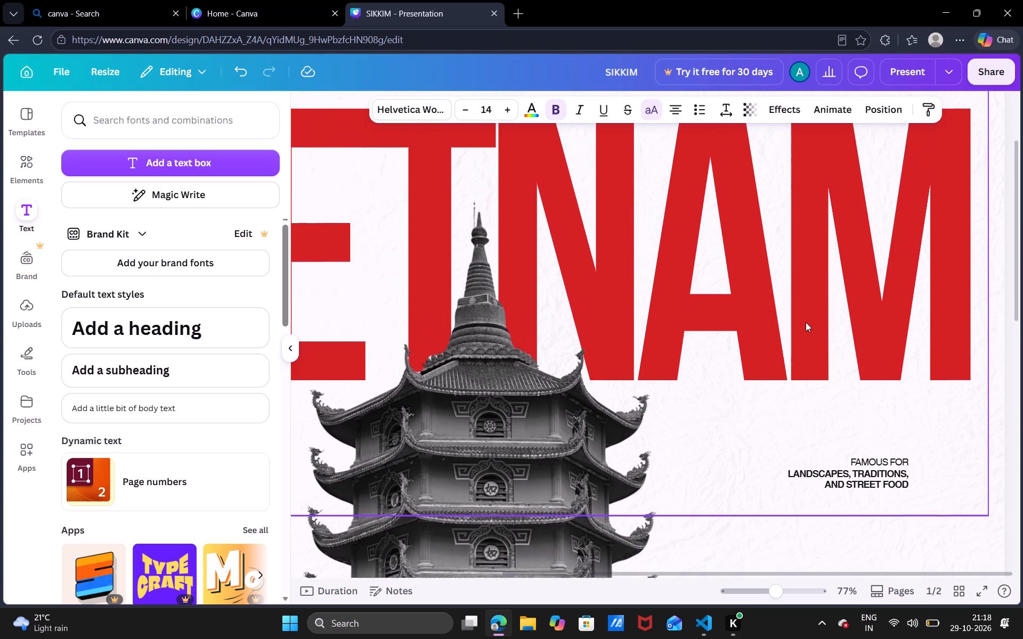
{"action": "scroll", "coordinate": [806, 322], "scroll_direction": "down", "scroll_amount": 2}
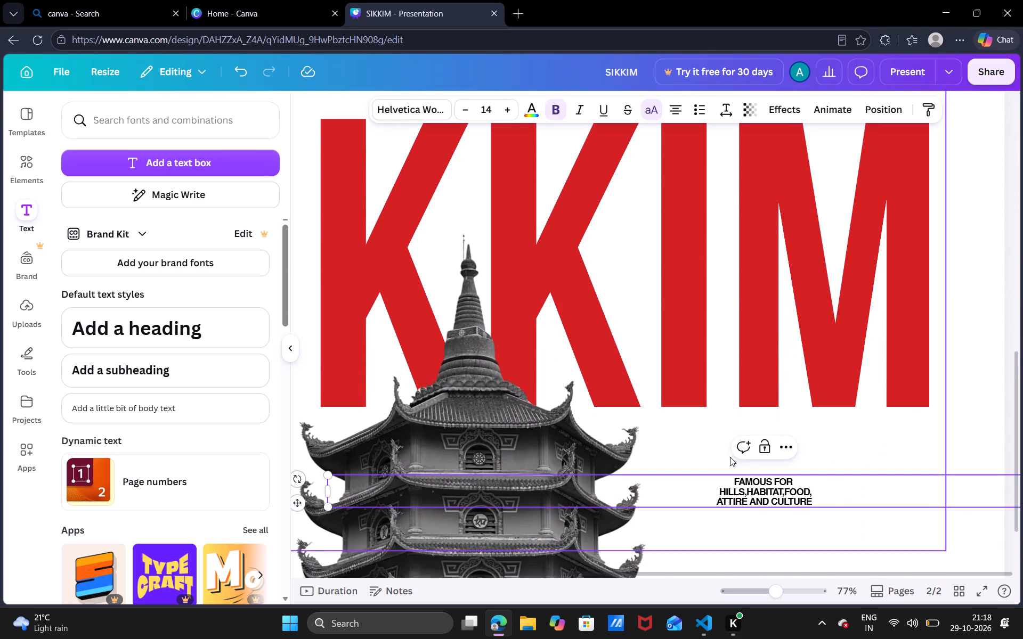
{"action": "left_click", "coordinate": [734, 482]}
{"action": "key", "text": "space"}
{"action": "key", "text": "space"}
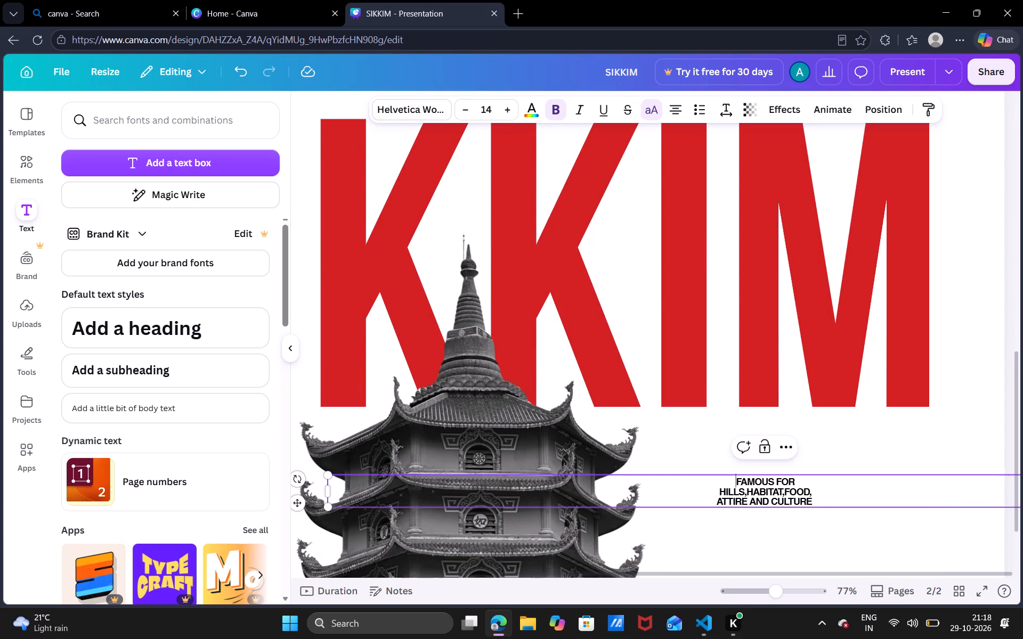
{"action": "key", "text": "space"}
{"action": "key", "text": "space"}
{"action": "key", "text": "space"}
{"action": "key", "text": "space"}
{"action": "key", "text": "space"}
{"action": "key", "text": "space"}
{"action": "key", "text": "space"}
{"action": "key", "text": "space"}
{"action": "key", "text": "space"}
{"action": "key", "text": "space"}
{"action": "key", "text": "space"}
{"action": "key", "text": "space"}
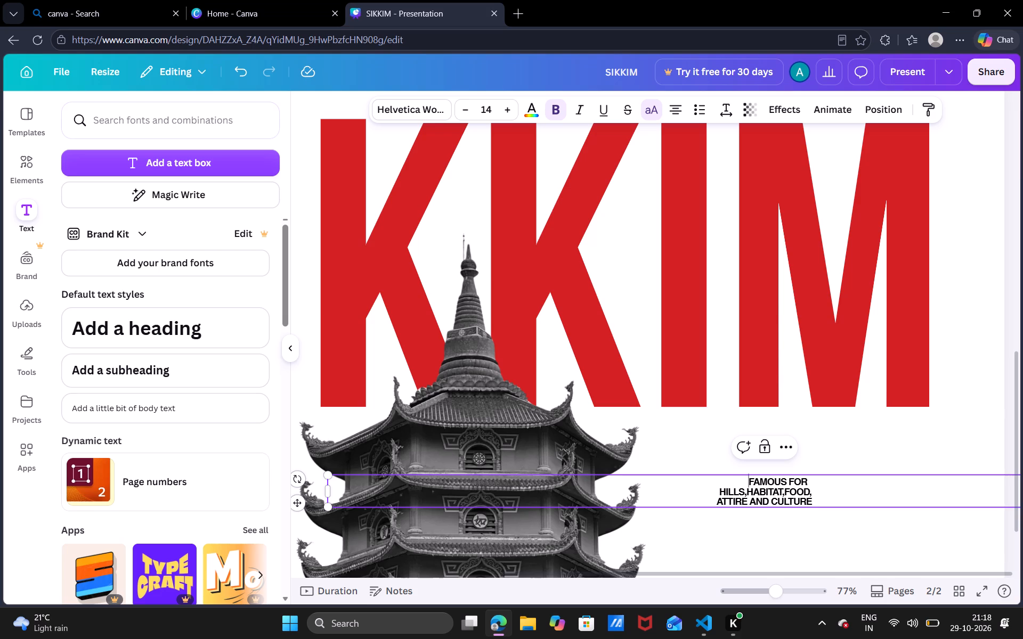
{"action": "left_click", "coordinate": [734, 482]}
{"action": "key", "text": "space"}
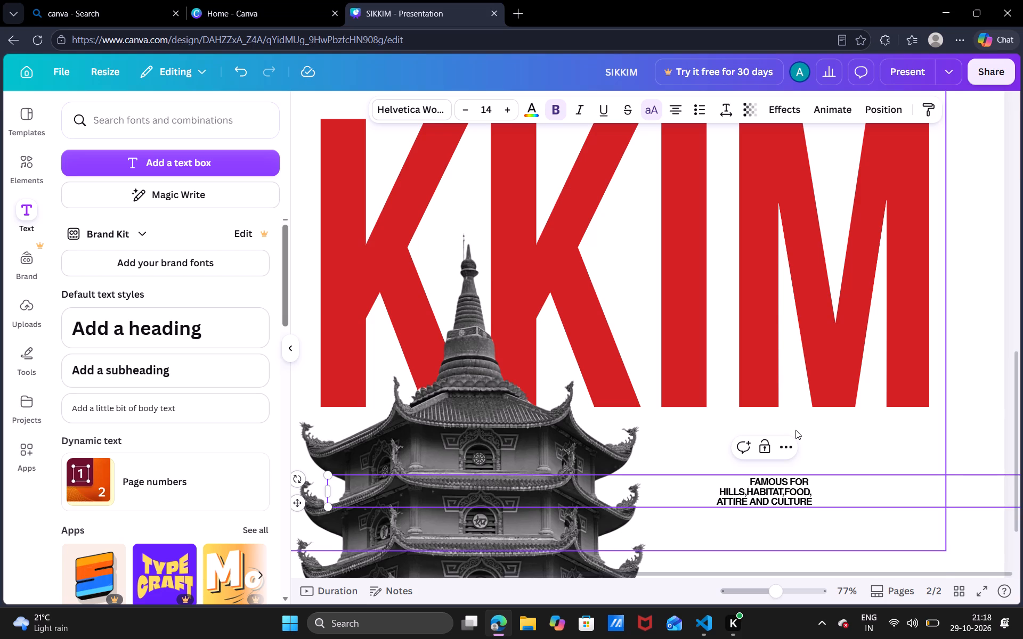
Compare the Sikkim page's overall layout and text blocks with the Vietnam page to find what is still missing.
{"action": "scroll", "coordinate": [795, 430], "scroll_direction": "up", "scroll_amount": 4}
{"action": "scroll", "coordinate": [795, 430], "scroll_direction": "down", "scroll_amount": 3}
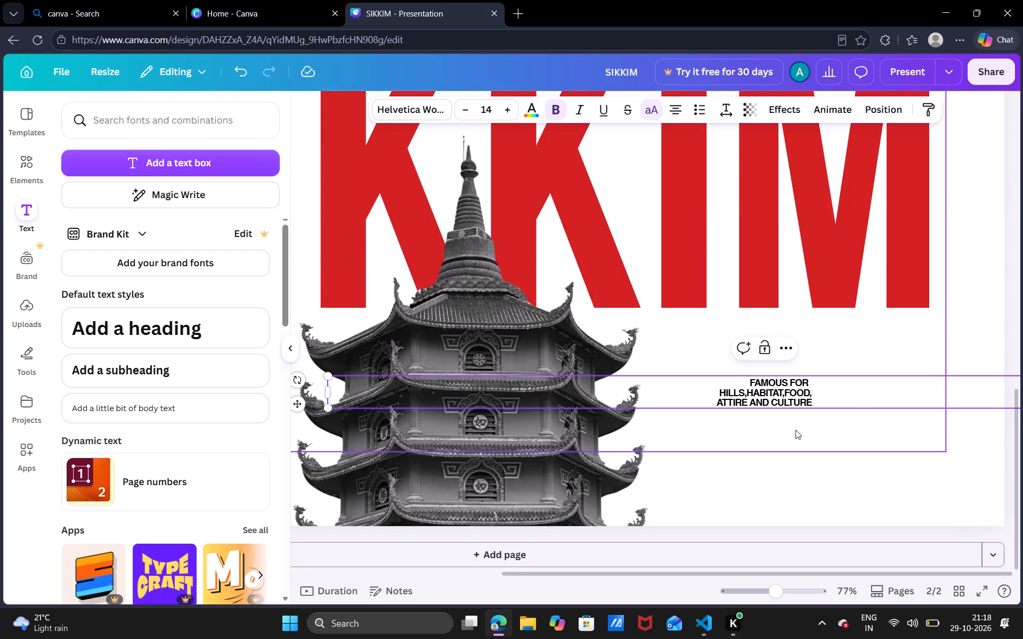
{"action": "left_click", "coordinate": [808, 471]}
{"action": "left_click", "coordinate": [808, 471]}
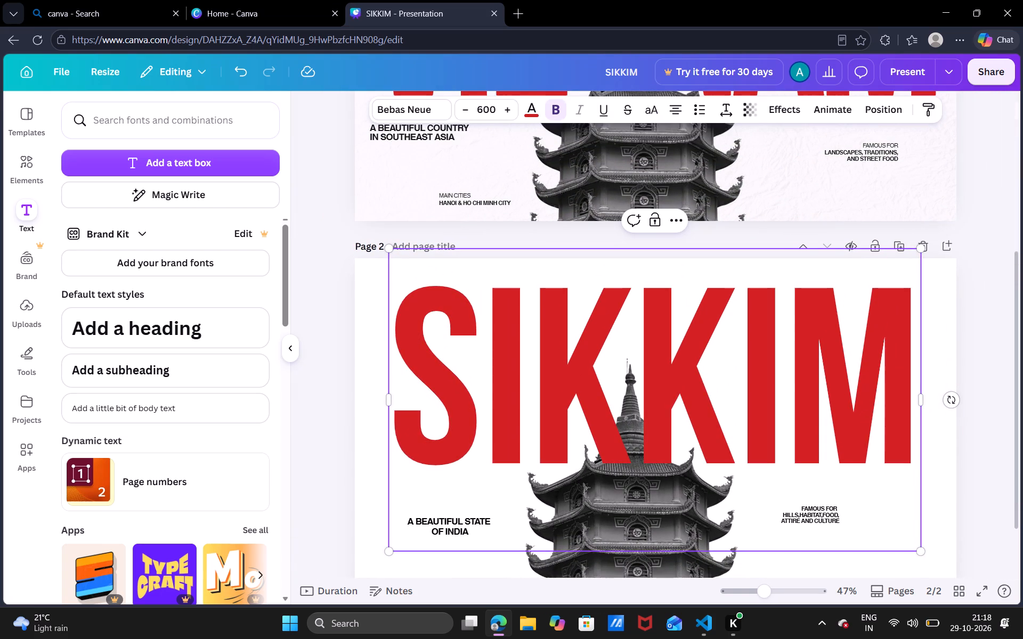
{"action": "left_click", "coordinate": [753, 195]}
{"action": "left_click", "coordinate": [775, 169]}
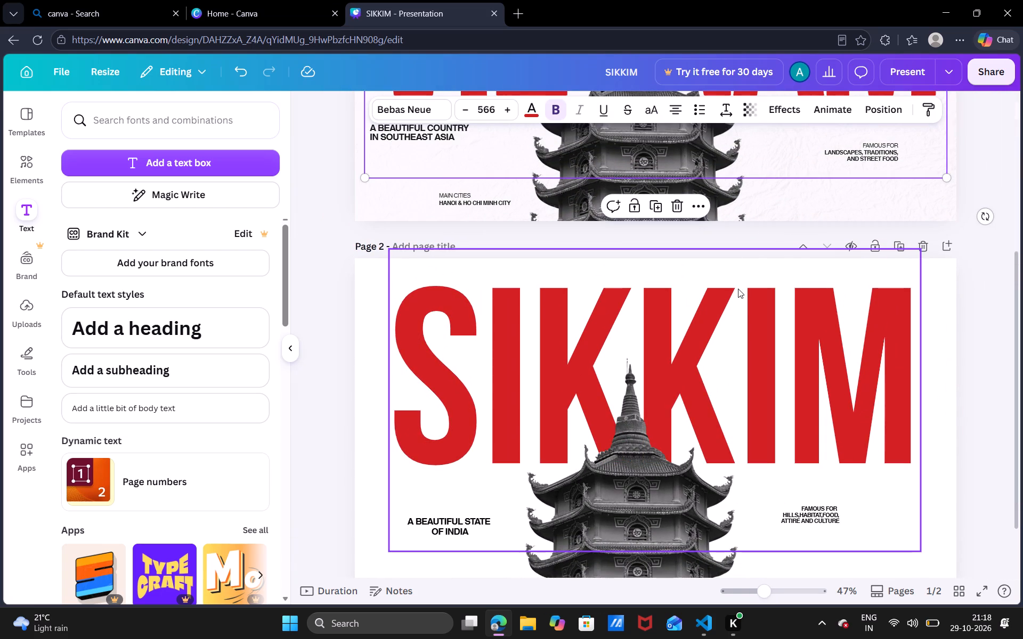
{"action": "left_click", "coordinate": [690, 313]}
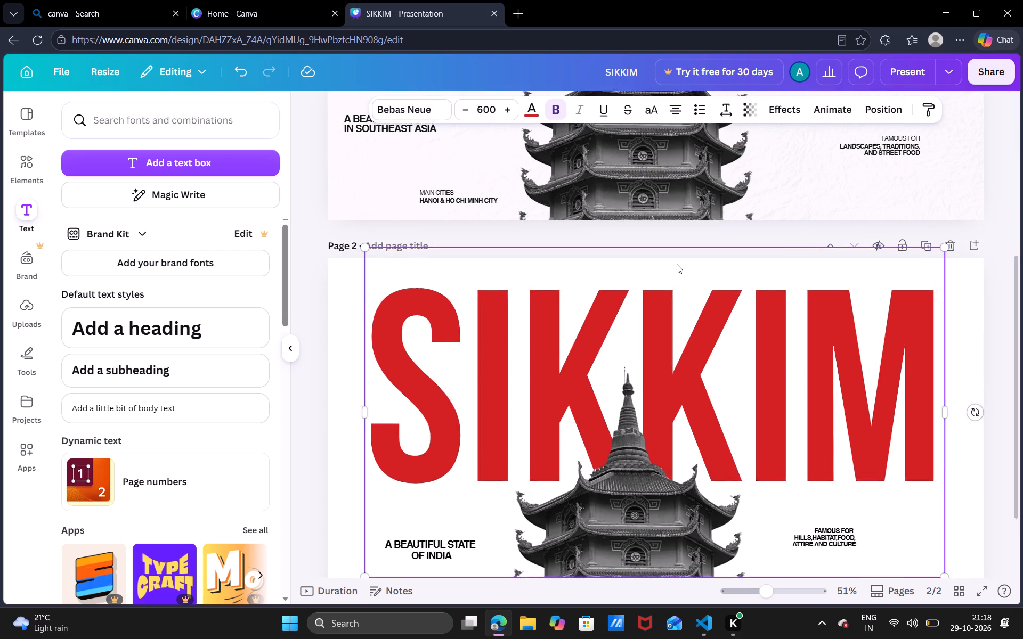
{"action": "scroll", "coordinate": [793, 187], "scroll_direction": "down", "scroll_amount": 2}
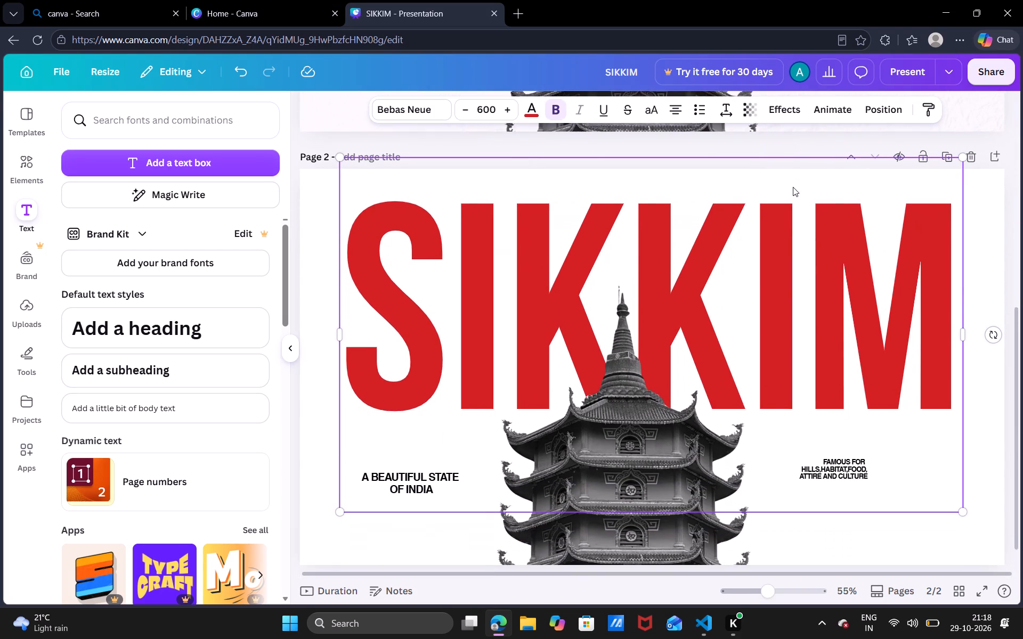
{"action": "scroll", "coordinate": [793, 187], "scroll_direction": "down", "scroll_amount": 1}
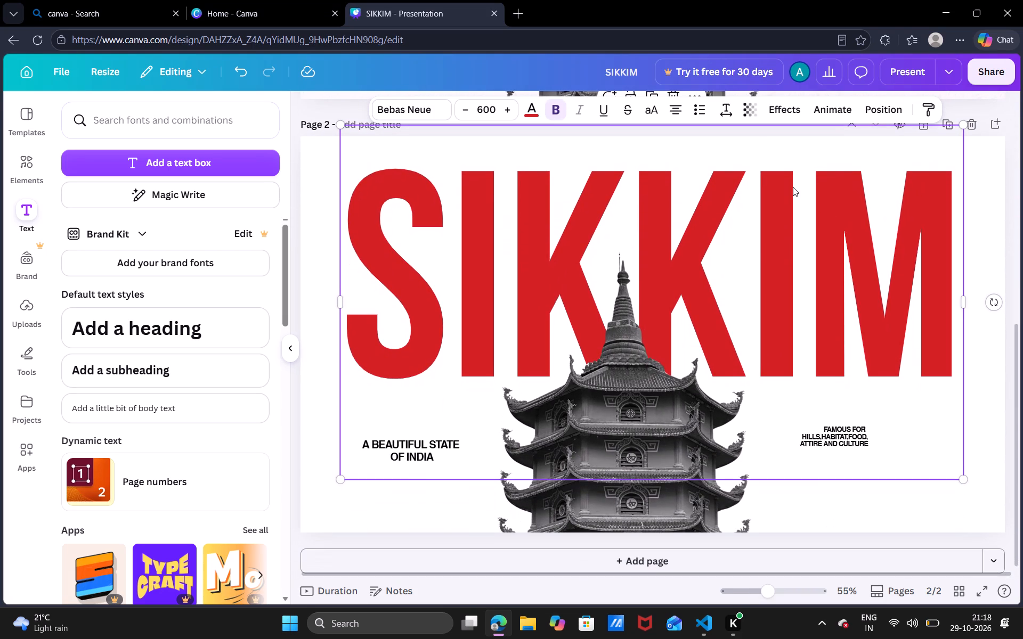
{"action": "scroll", "coordinate": [793, 187], "scroll_direction": "down", "scroll_amount": 1}
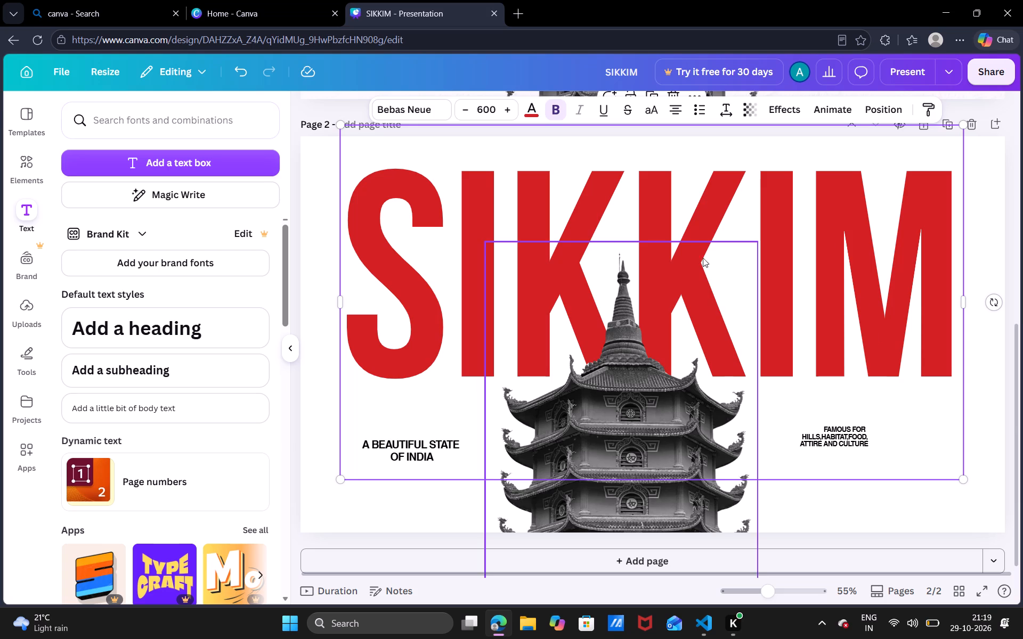
{"action": "left_click", "coordinate": [817, 431]}
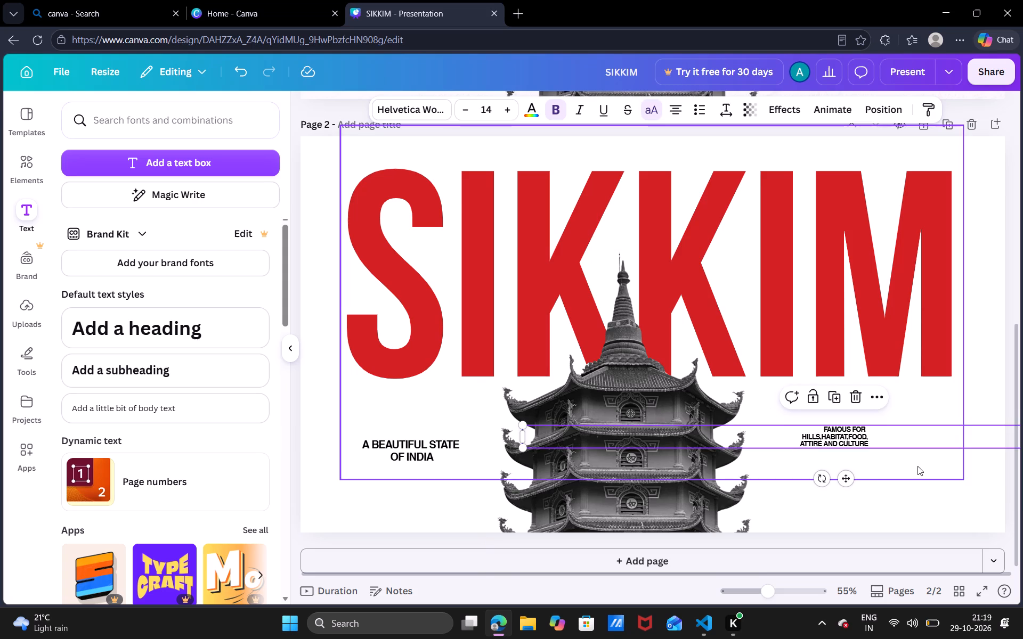
{"action": "scroll", "coordinate": [959, 216], "scroll_direction": "up", "scroll_amount": 4}
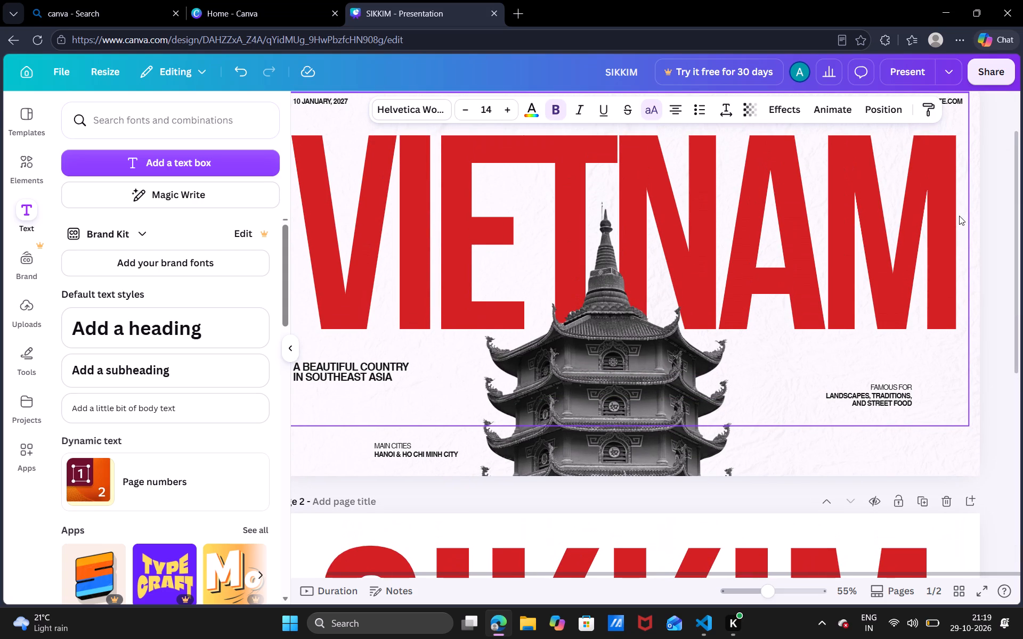
{"action": "scroll", "coordinate": [959, 216], "scroll_direction": "down", "scroll_amount": 5}
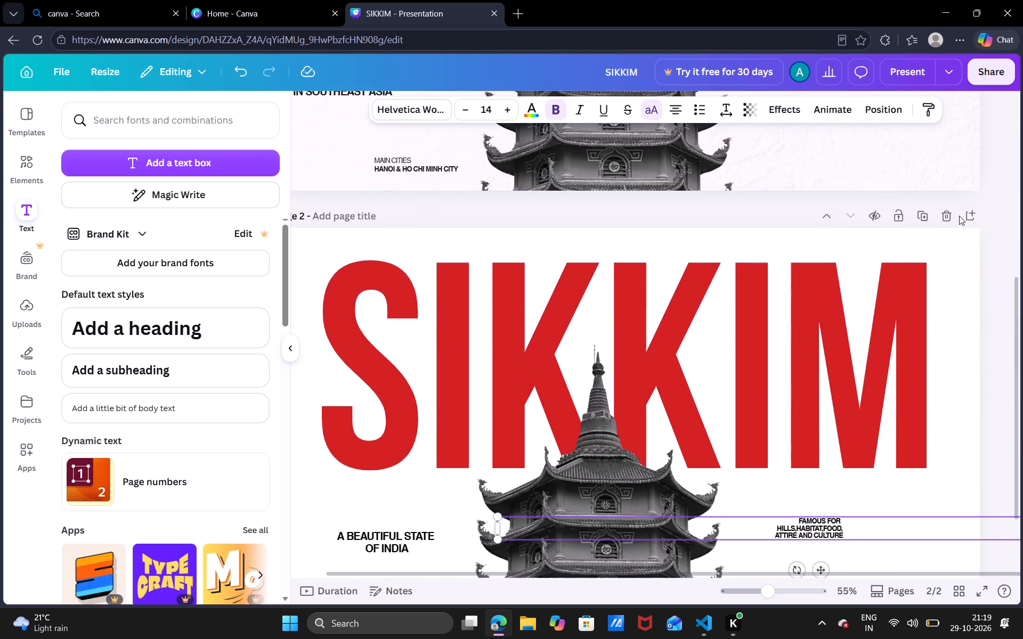
{"action": "scroll", "coordinate": [959, 216], "scroll_direction": "down", "scroll_amount": 2}
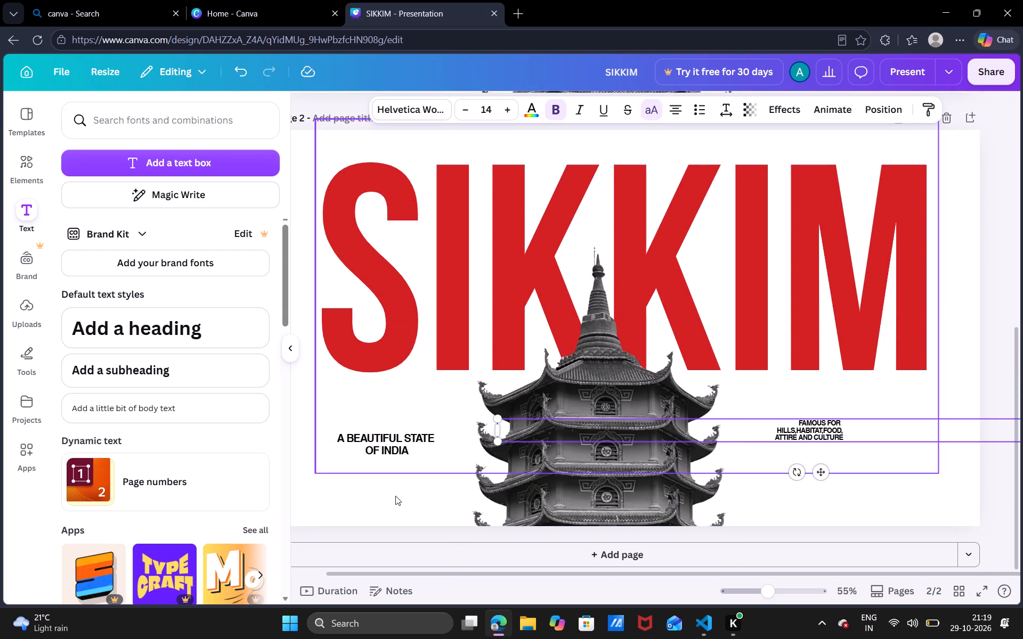
Add a text box reading "MADE BY:" with the author's full name on a second line.
{"action": "left_click", "coordinate": [199, 161]}
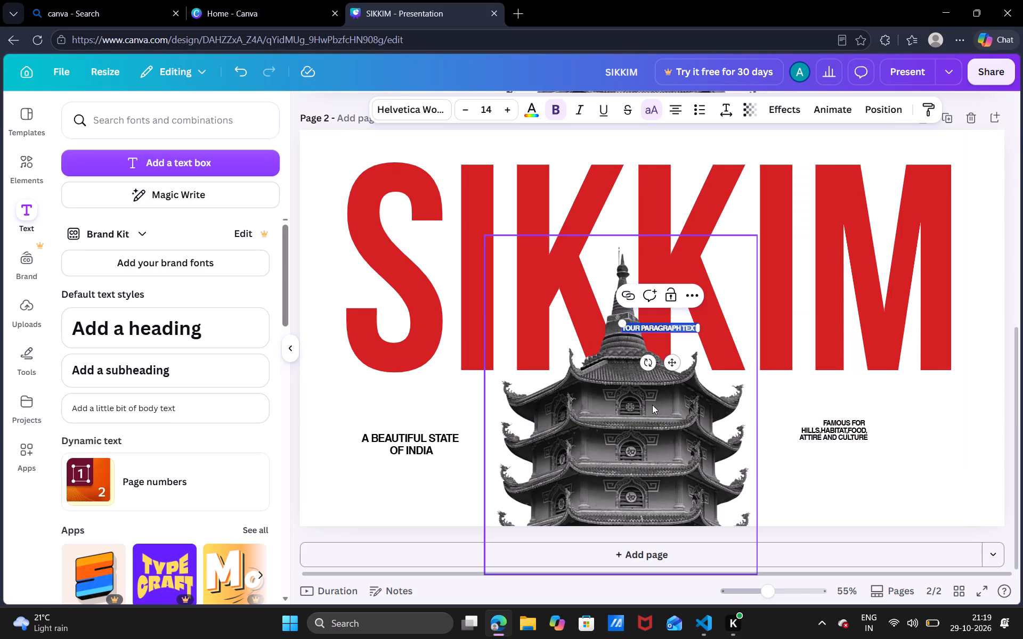
{"action": "key", "text": "BackSpace"}
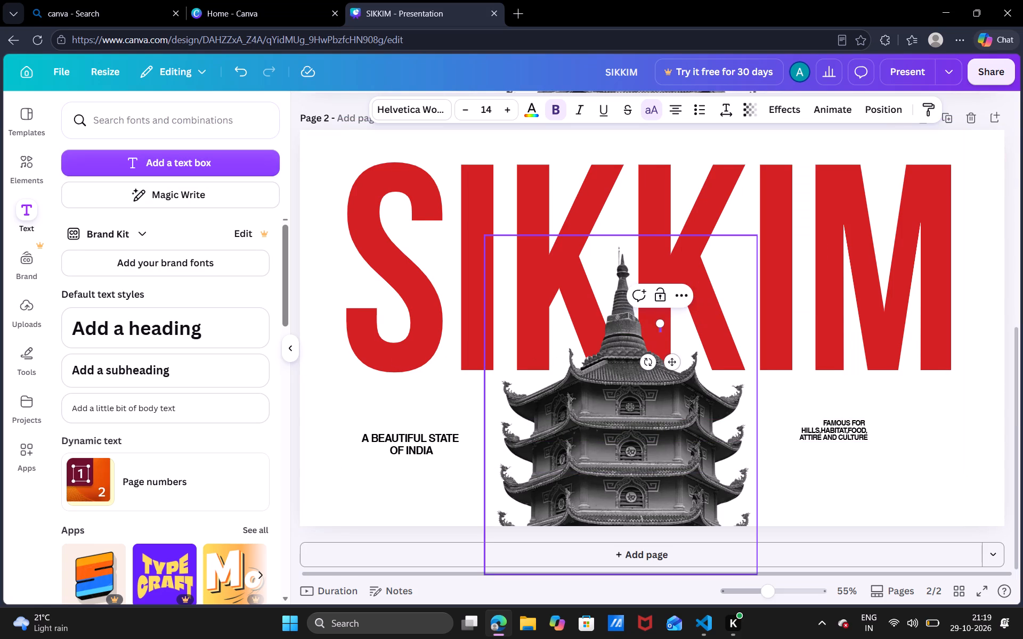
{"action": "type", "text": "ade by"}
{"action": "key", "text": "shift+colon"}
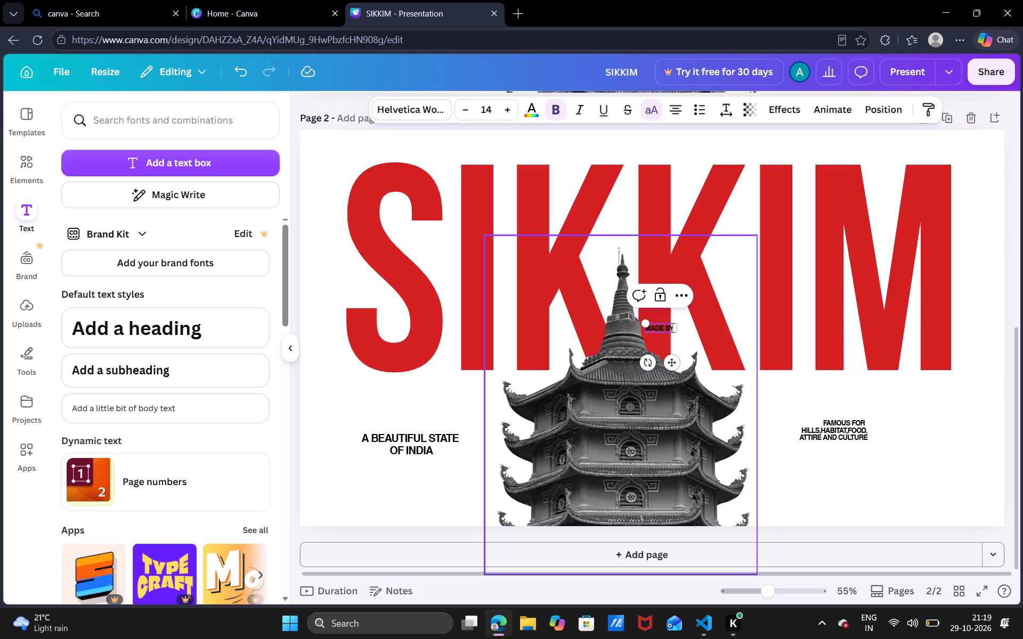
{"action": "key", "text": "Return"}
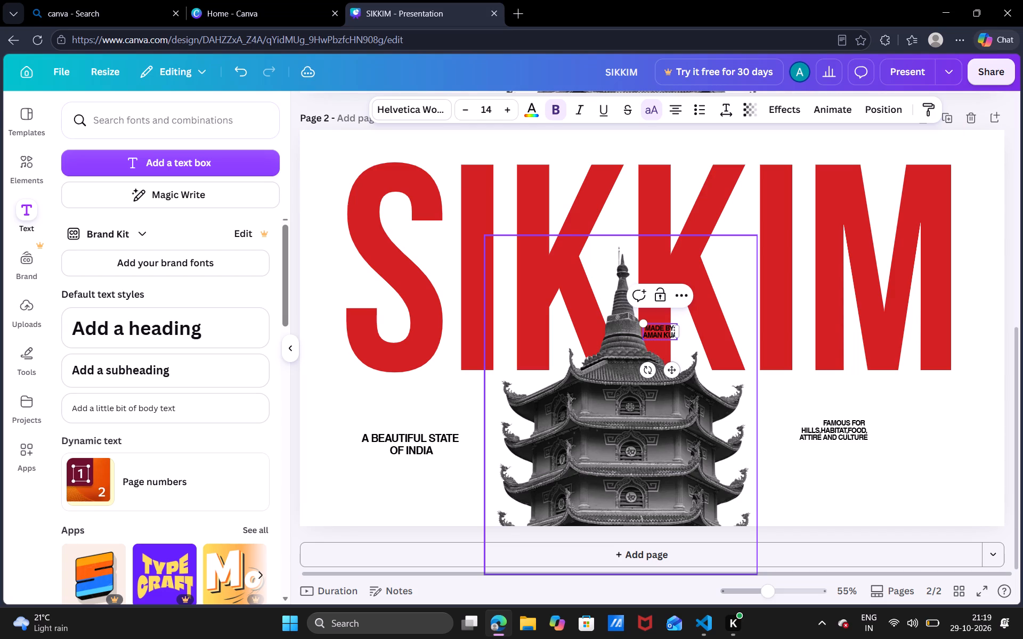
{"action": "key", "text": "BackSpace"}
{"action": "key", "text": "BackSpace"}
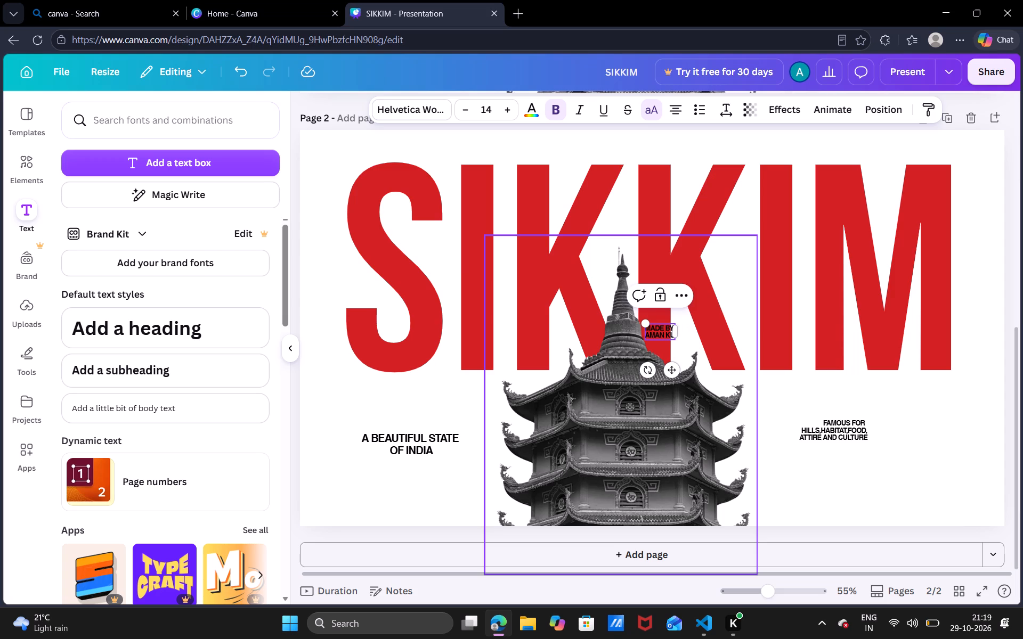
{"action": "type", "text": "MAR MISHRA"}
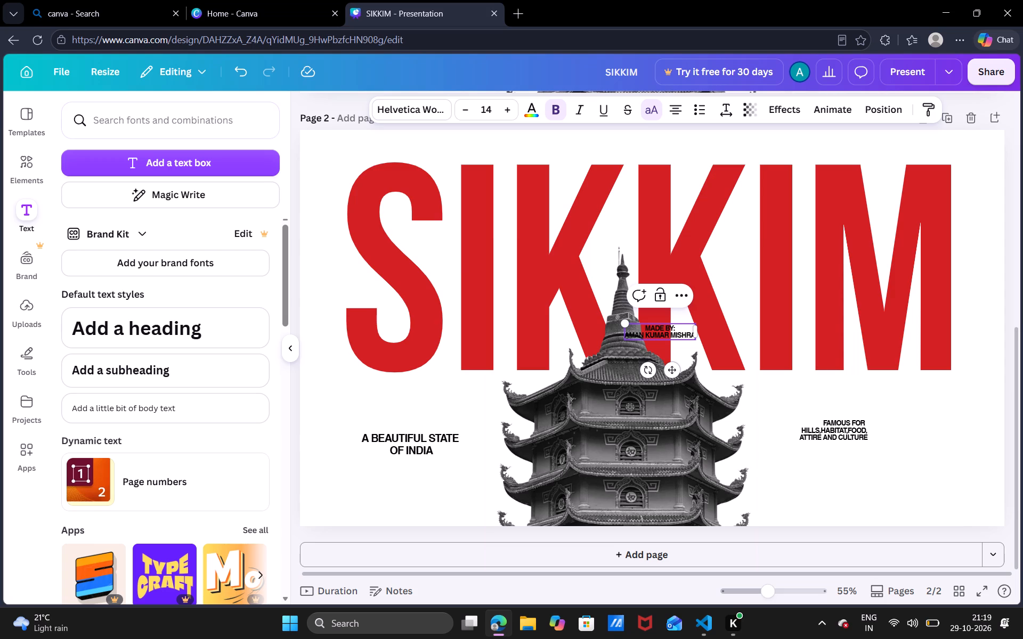
Move the "MADE BY:" credit below the "A BEAUTIFUL STATE OF INDIA" tagline, lining up their starting edges.
{"action": "left_click_drag", "start_coordinate": [659, 340], "coordinate": [388, 510]}
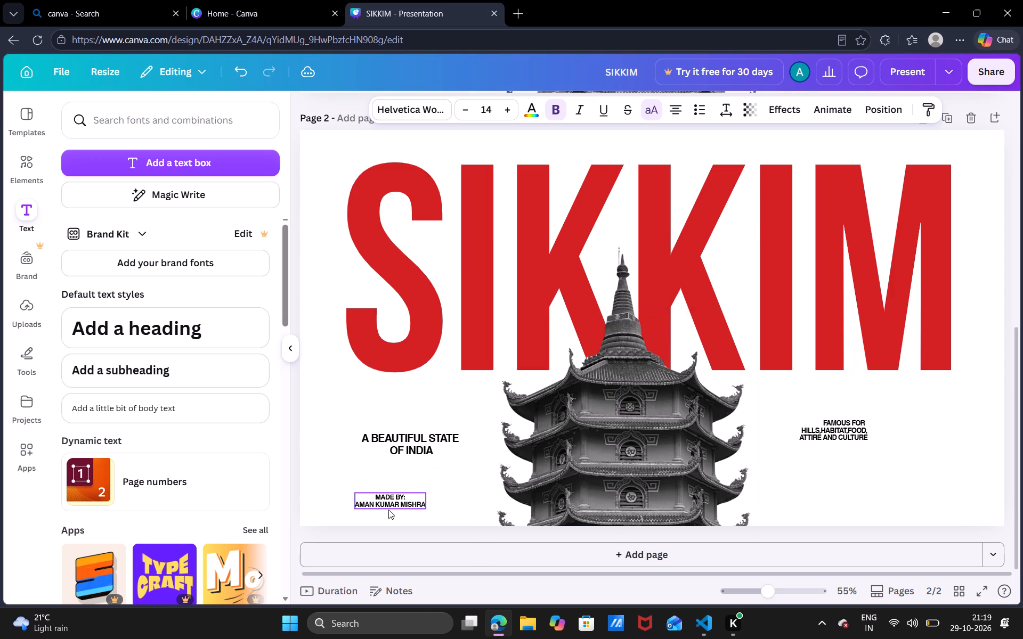
{"action": "left_click_drag", "start_coordinate": [388, 510], "coordinate": [397, 507]}
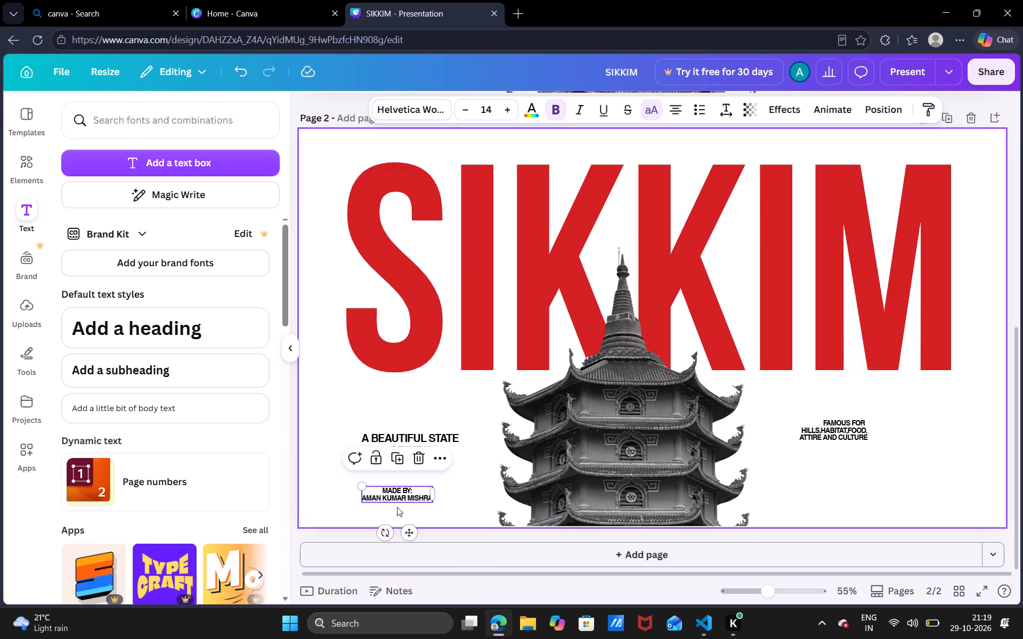
{"action": "left_click", "coordinate": [480, 487]}
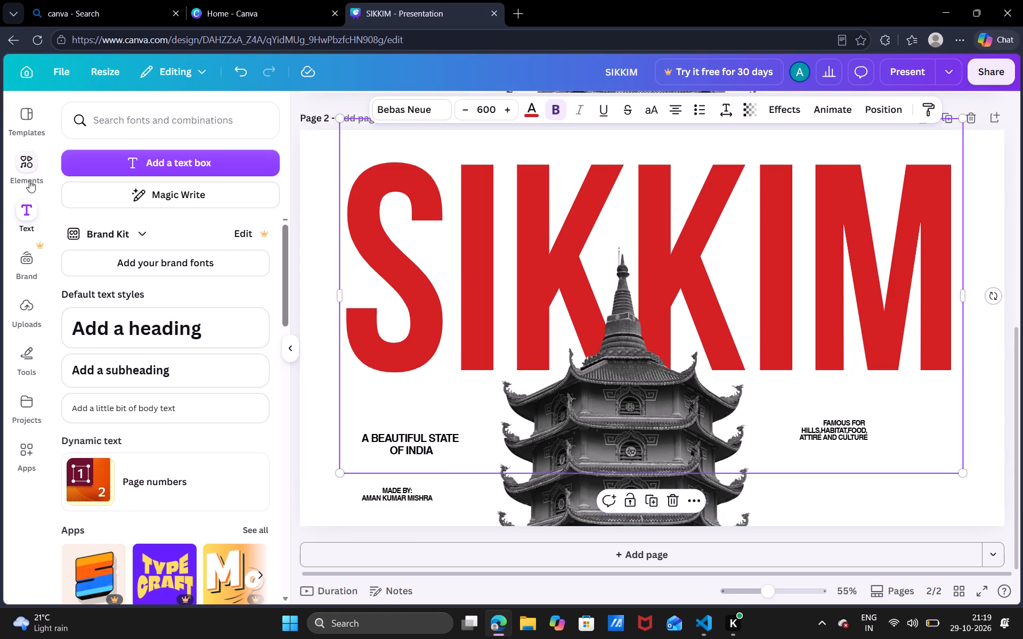
Insert the first saved signature onto the Sikkim page.
{"action": "scroll", "coordinate": [0, 132], "scroll_direction": "down", "scroll_amount": 2}
{"action": "left_click", "coordinate": [29, 354]}
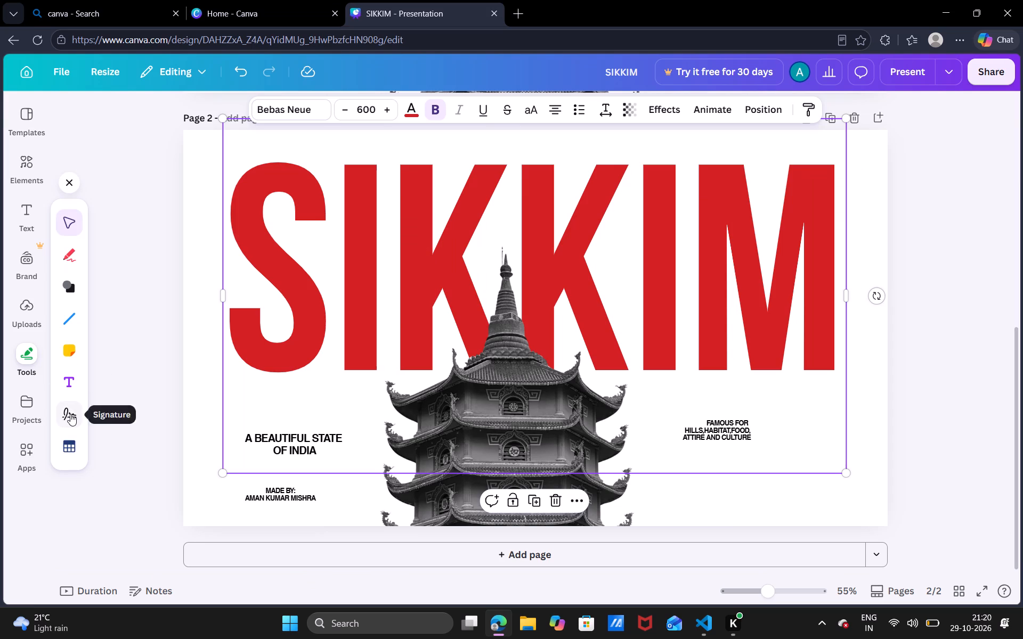
{"action": "left_click", "coordinate": [70, 414]}
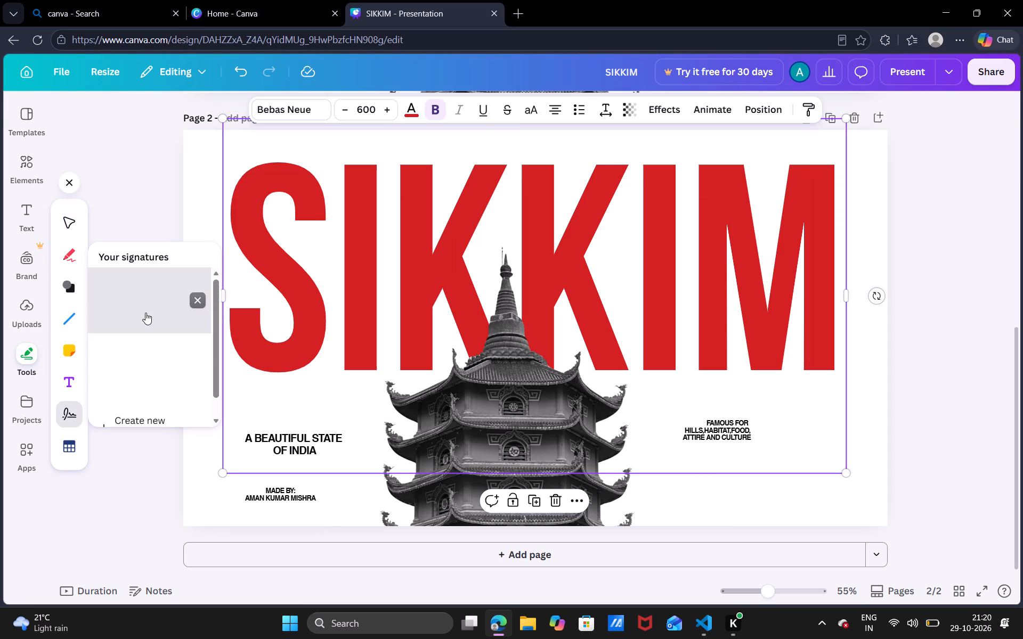
{"action": "left_click", "coordinate": [145, 313]}
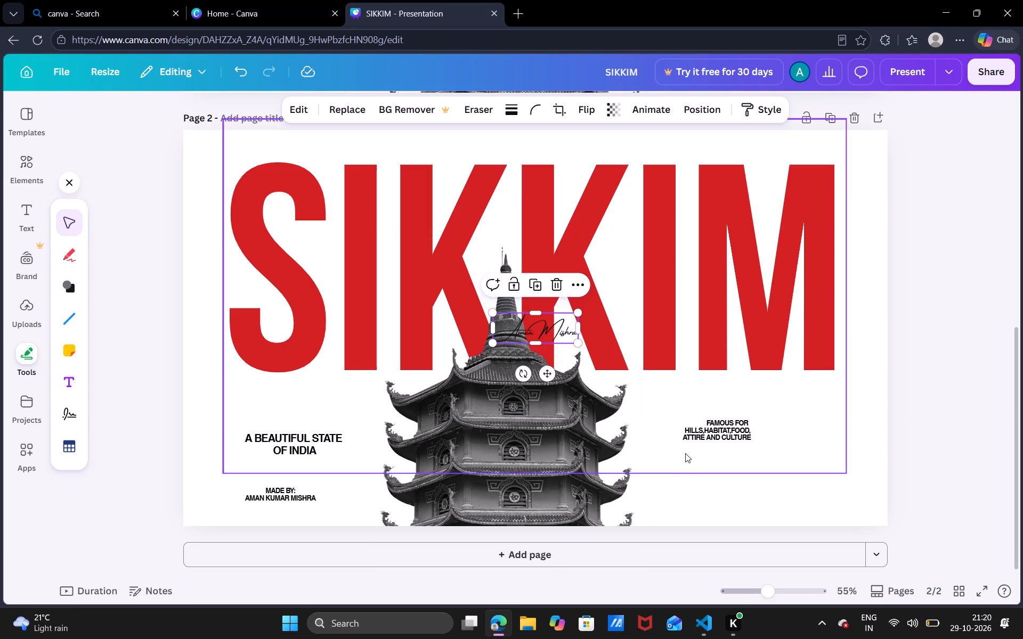
{"action": "left_click", "coordinate": [656, 387]}
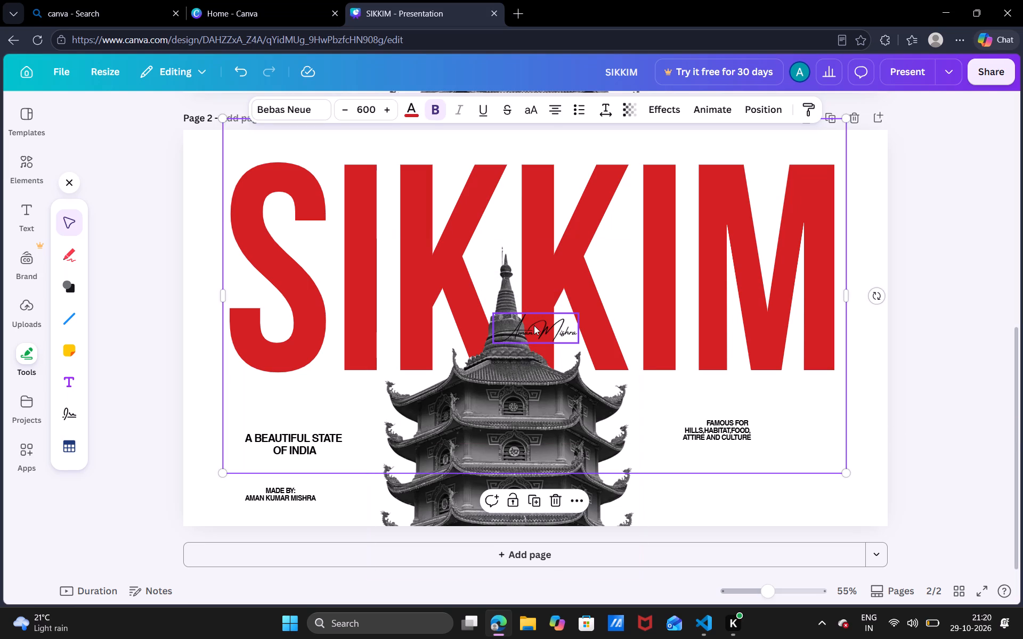
Move the signature below the "FAMOUS FOR" text, near the bottom edge of the Sikkim page, and deselect it.
{"action": "left_click_drag", "start_coordinate": [534, 325], "coordinate": [751, 479]}
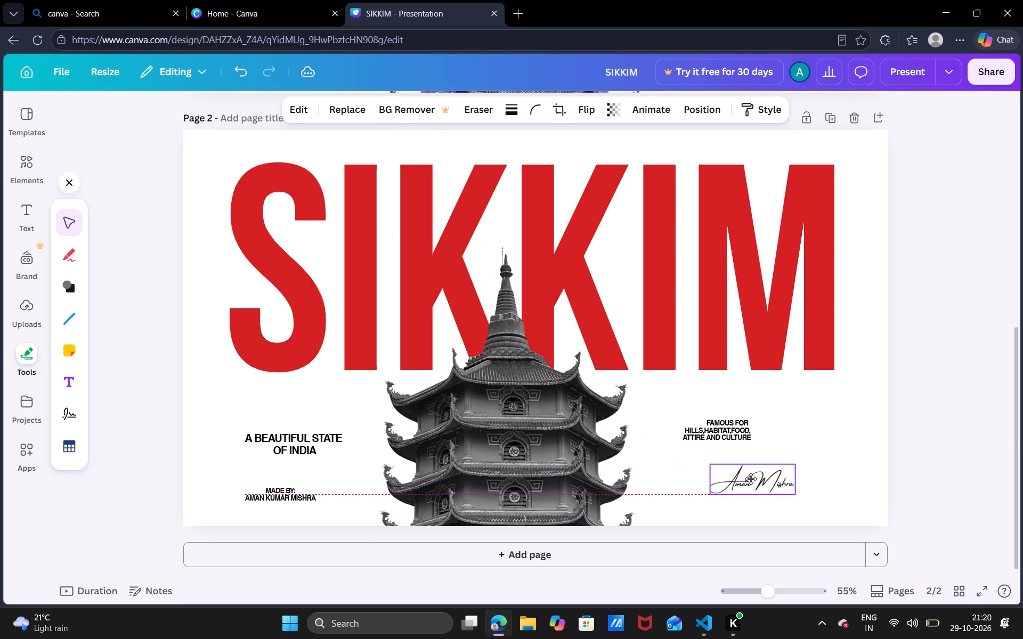
{"action": "left_click_drag", "start_coordinate": [751, 479], "coordinate": [752, 481]}
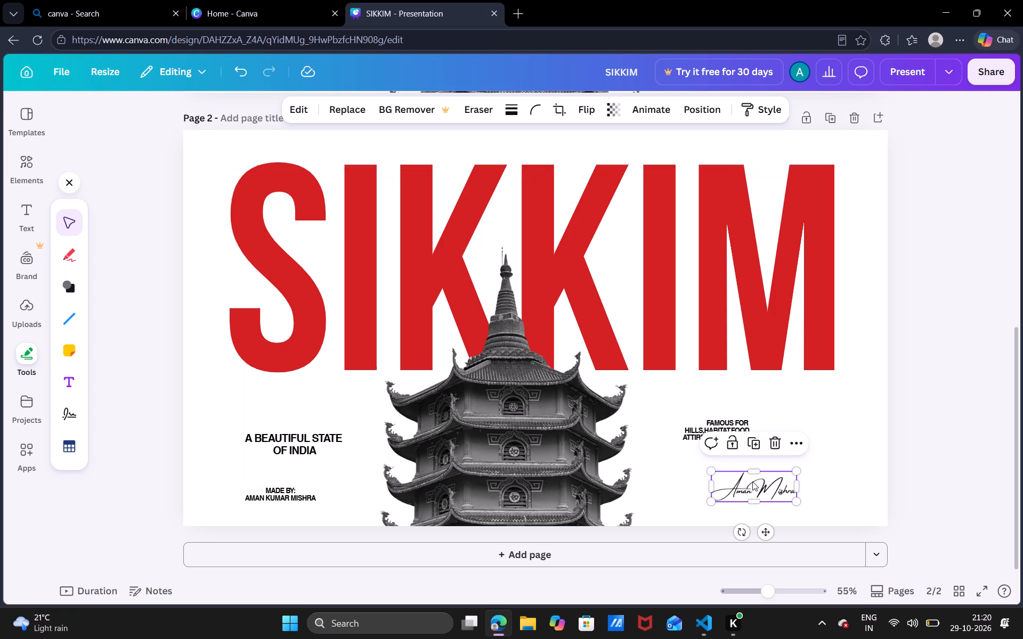
{"action": "left_click", "coordinate": [821, 394]}
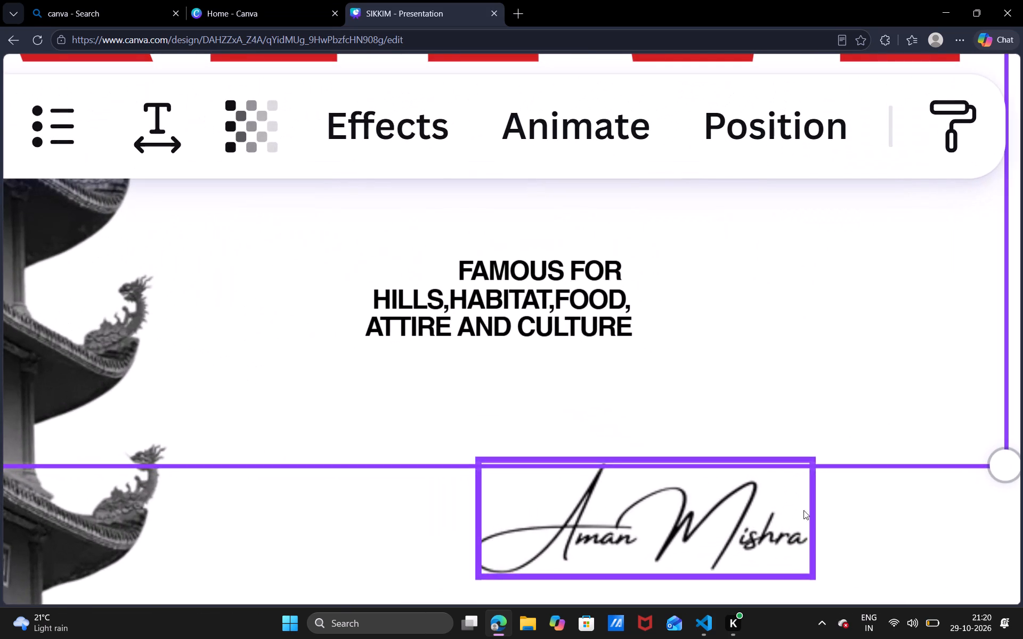
{"action": "left_click", "coordinate": [842, 537]}
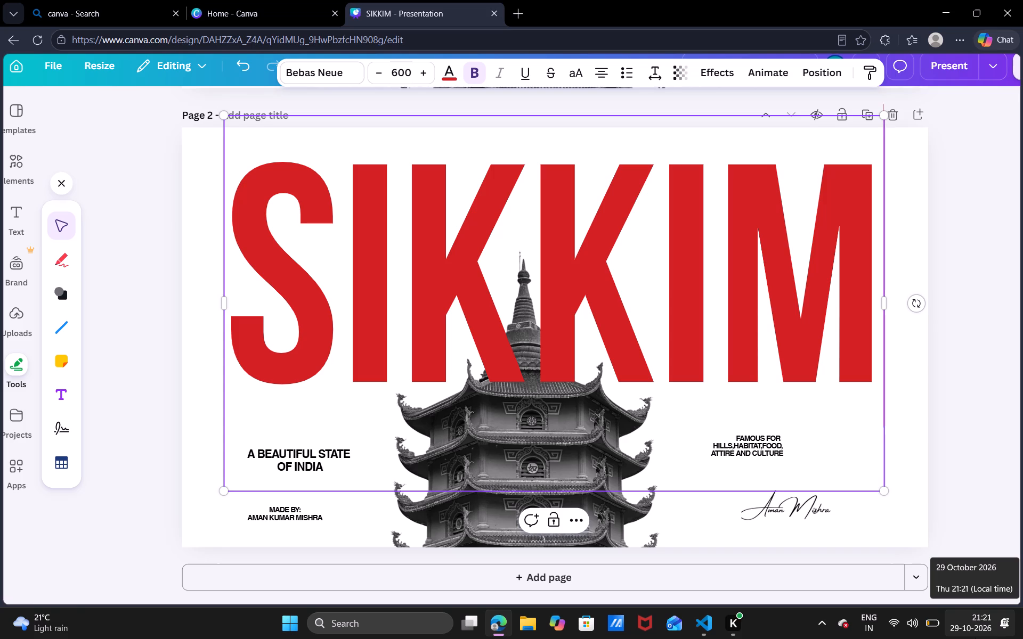
{"action": "left_click", "coordinate": [915, 432]}
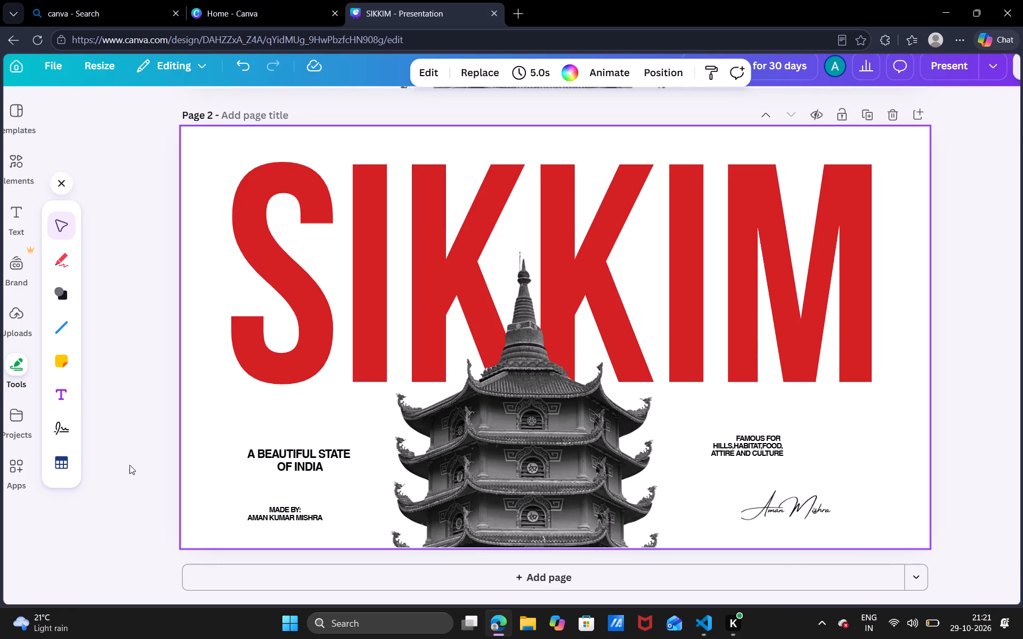
{"action": "scroll", "coordinate": [129, 465], "scroll_direction": "down", "scroll_amount": 1}
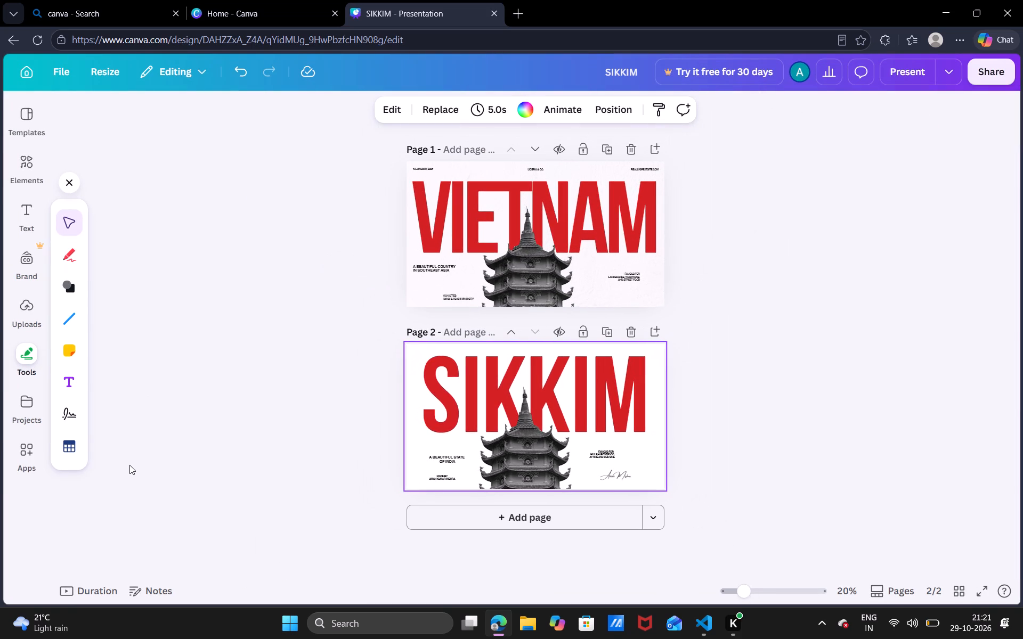
Leave the design for the Canva home page and look through the recent designs and suggested templates.
{"action": "left_click", "coordinate": [23, 79]}
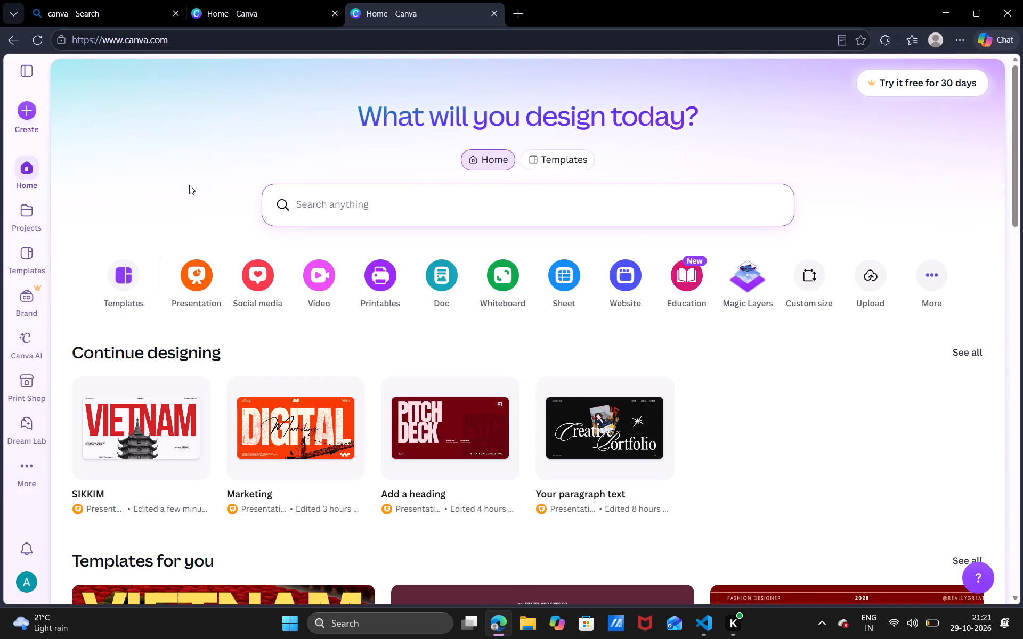
{"action": "scroll", "coordinate": [189, 185], "scroll_direction": "down", "scroll_amount": 5}
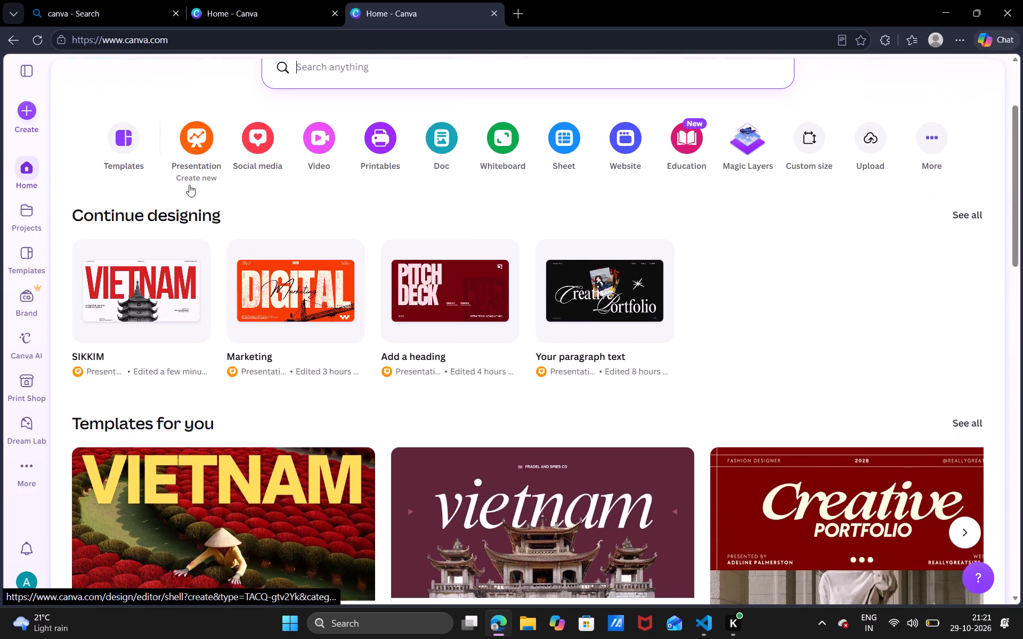
{"action": "scroll", "coordinate": [189, 185], "scroll_direction": "down", "scroll_amount": 2}
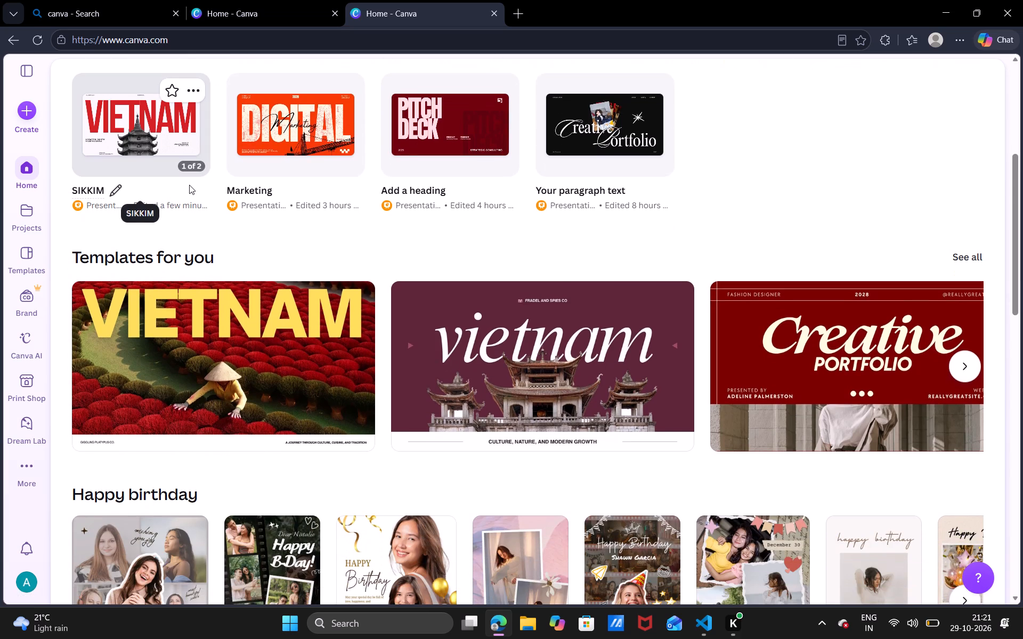
{"action": "scroll", "coordinate": [189, 185], "scroll_direction": "down", "scroll_amount": 2}
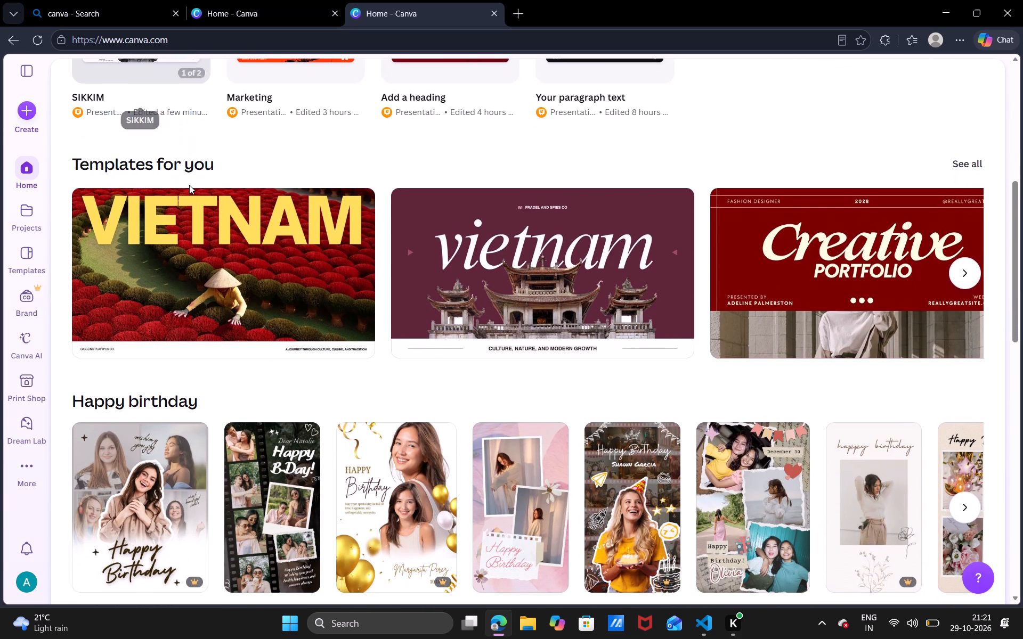
{"action": "scroll", "coordinate": [189, 185], "scroll_direction": "down", "scroll_amount": 1}
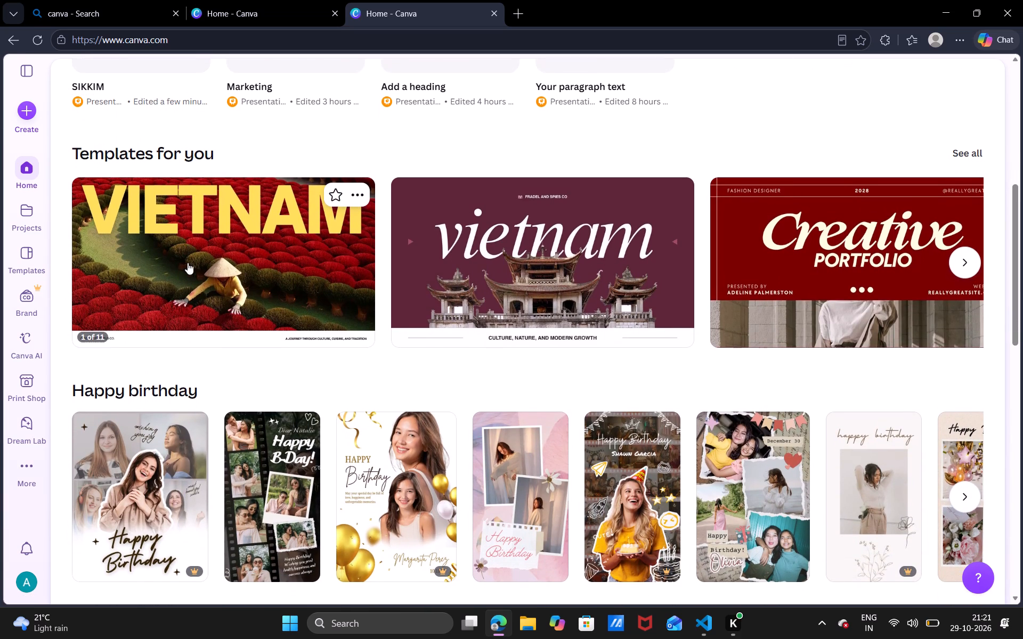
{"action": "scroll", "coordinate": [377, 247], "scroll_direction": "down", "scroll_amount": 5}
{"action": "scroll", "coordinate": [377, 247], "scroll_direction": "up", "scroll_amount": 1}
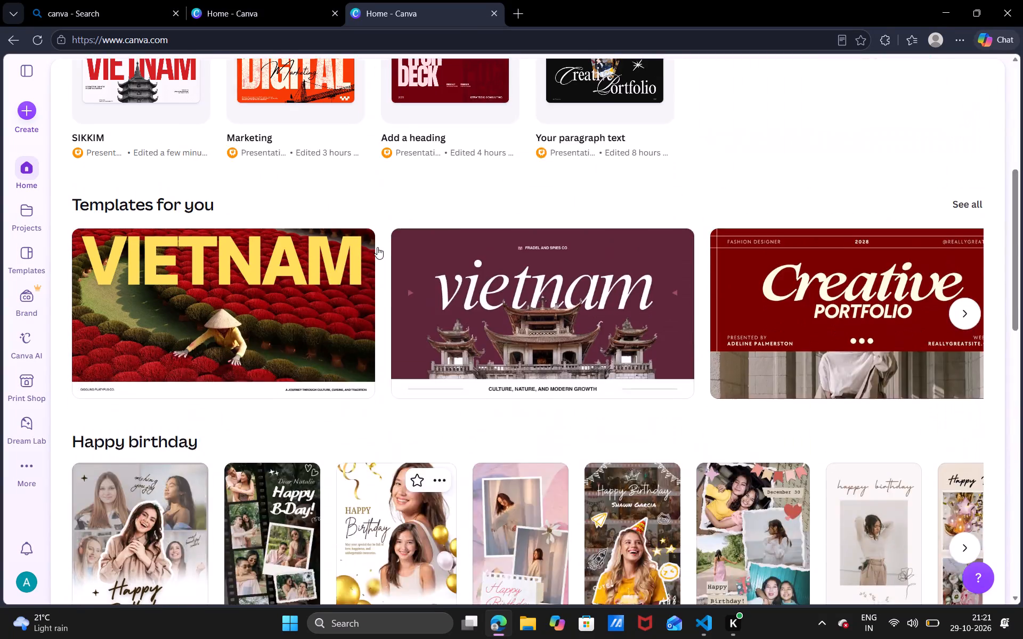
{"action": "scroll", "coordinate": [377, 247], "scroll_direction": "down", "scroll_amount": 1}
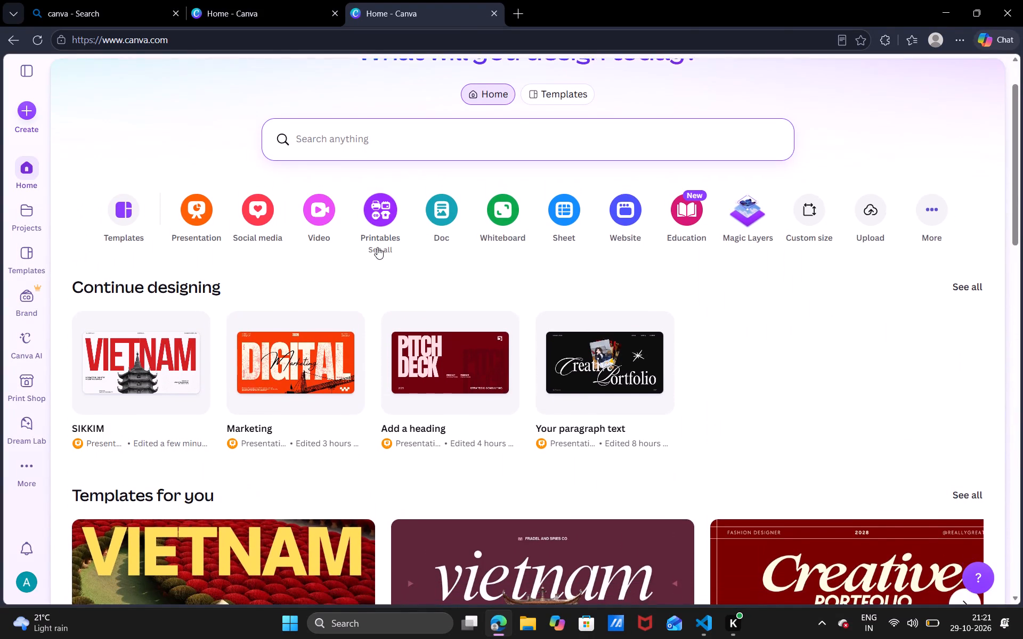
{"action": "scroll", "coordinate": [377, 247], "scroll_direction": "down", "scroll_amount": 2}
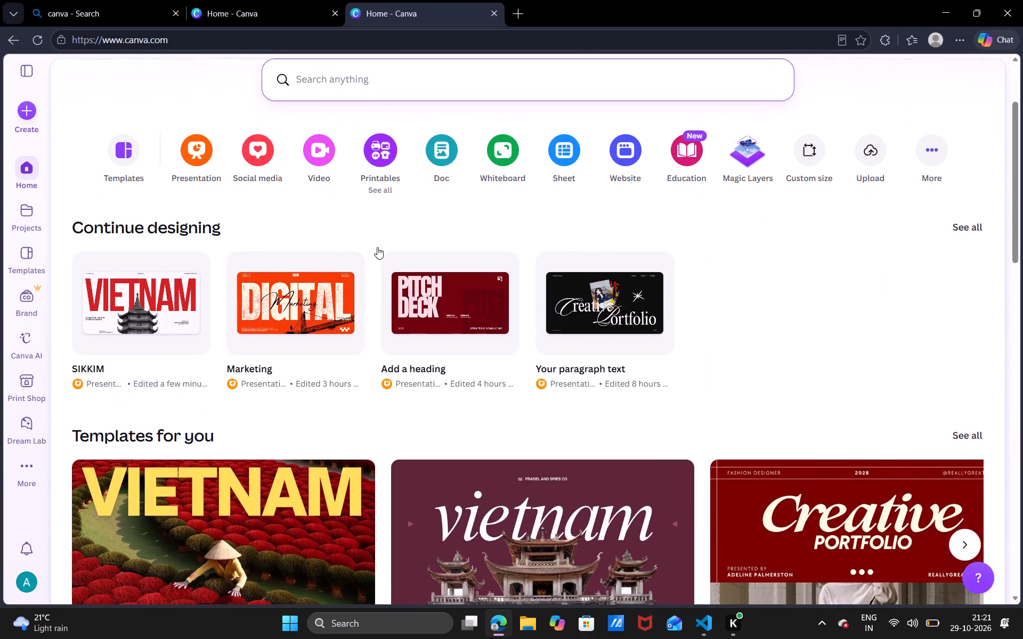
{"action": "scroll", "coordinate": [377, 247], "scroll_direction": "down", "scroll_amount": 5}
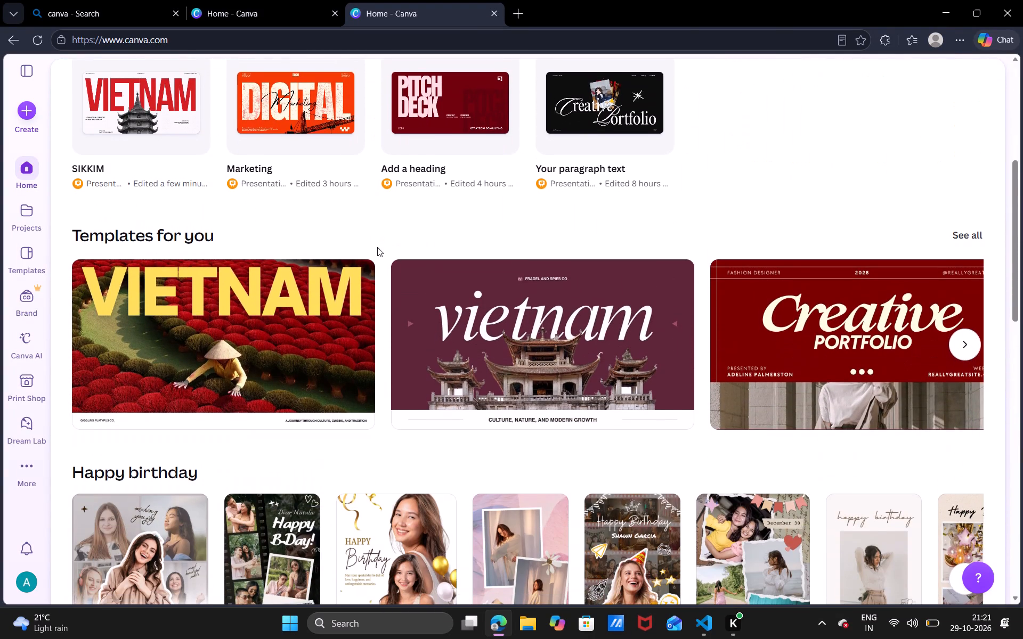
{"action": "scroll", "coordinate": [377, 247], "scroll_direction": "down", "scroll_amount": 2}
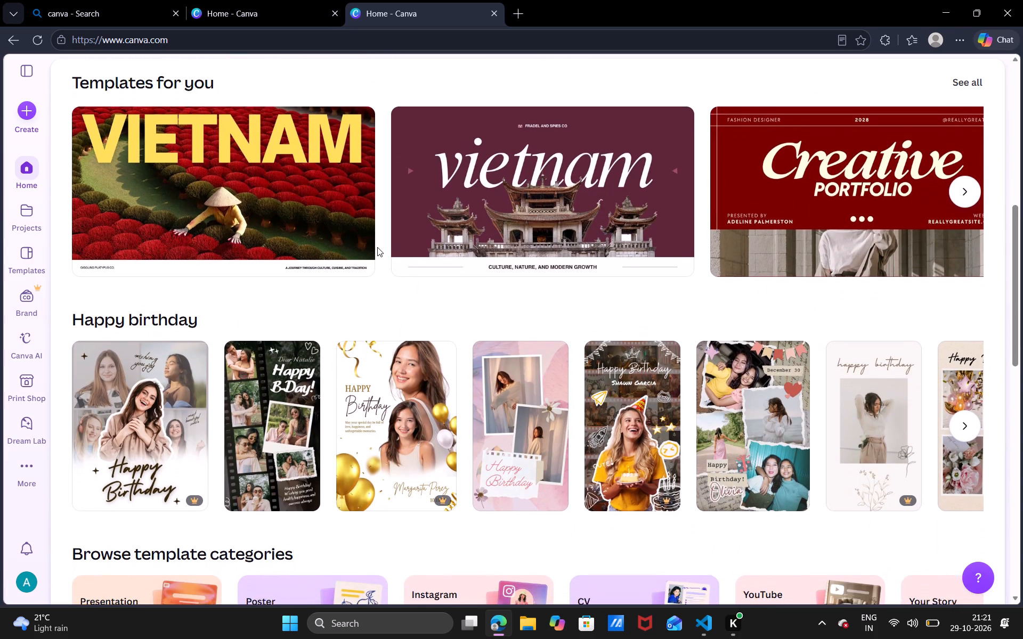
{"action": "scroll", "coordinate": [377, 247], "scroll_direction": "down", "scroll_amount": 2}
Preview the Gold Modern Happy Birthday Flyer, Black and White Playful Birthday story and Brown and White Retro Birthday post templates, closing each preview.
{"action": "left_click", "coordinate": [385, 305]}
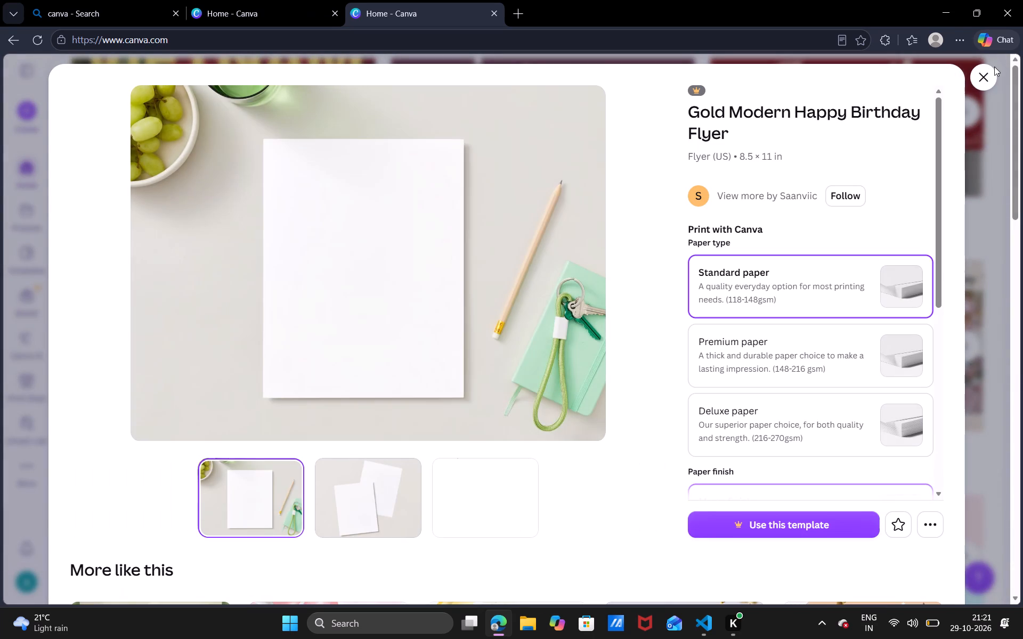
{"action": "left_click", "coordinate": [987, 77]}
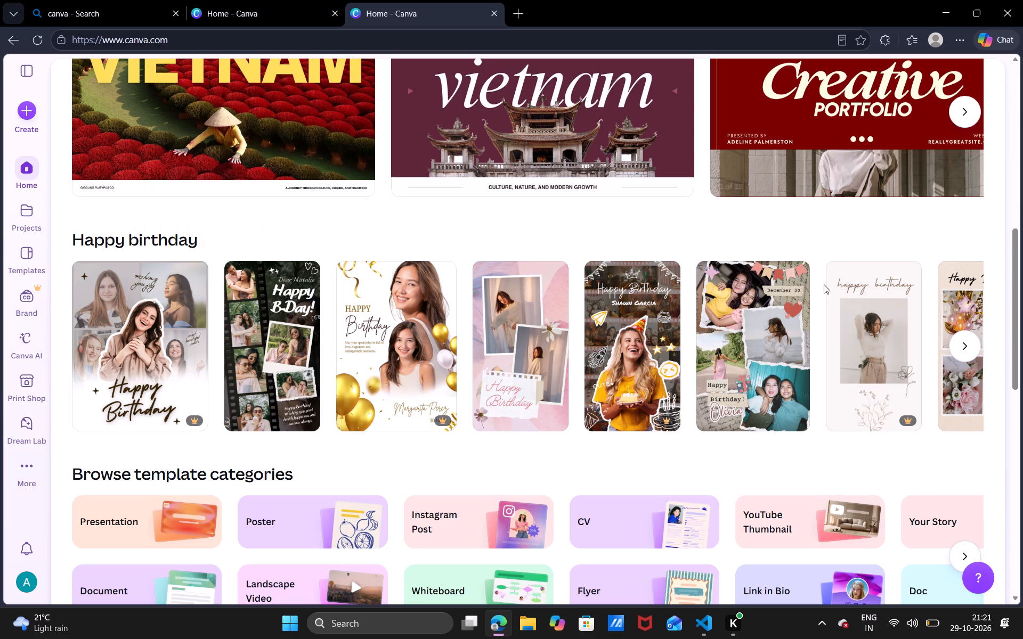
{"action": "double_click", "coordinate": [281, 326]}
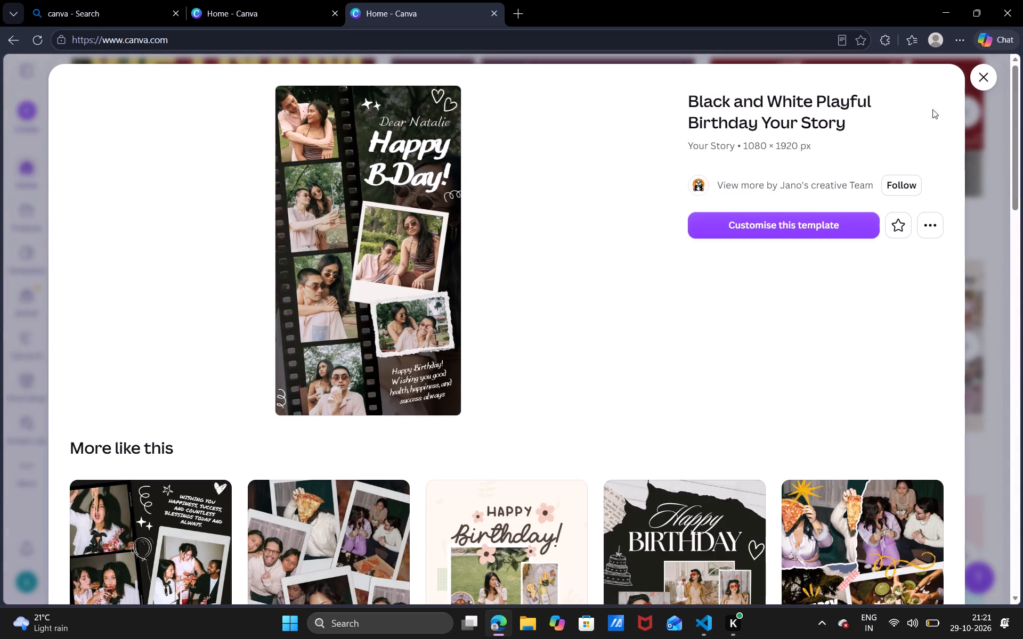
{"action": "left_click", "coordinate": [987, 80]}
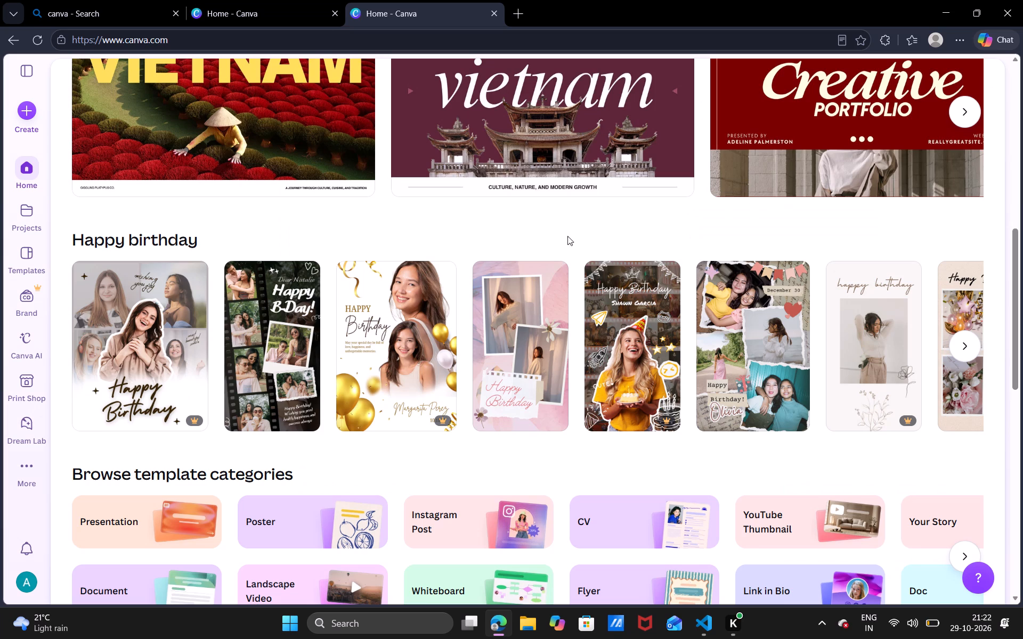
{"action": "double_click", "coordinate": [172, 312]}
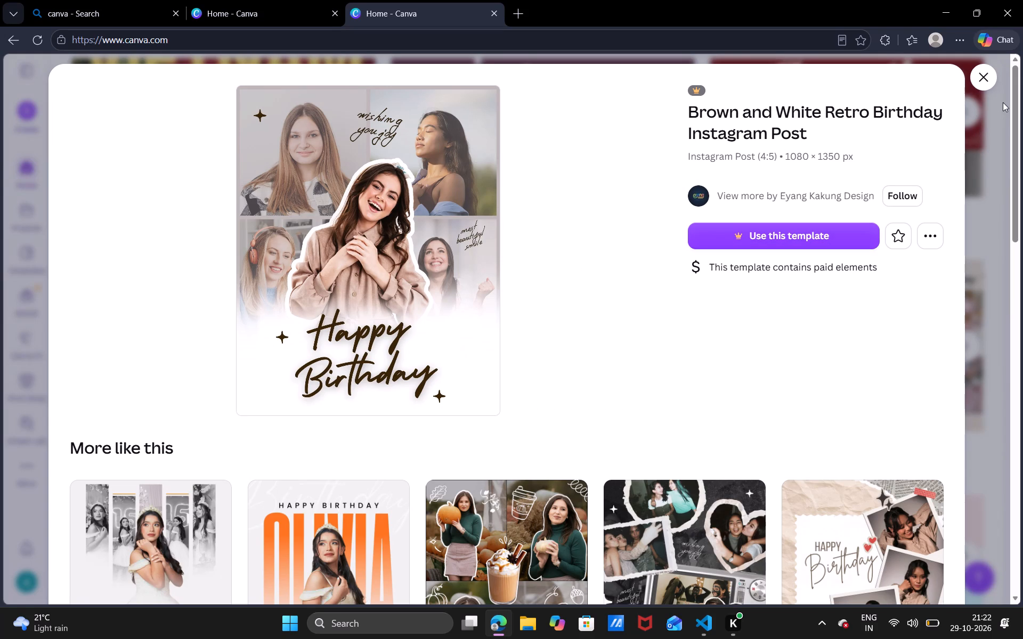
{"action": "left_click", "coordinate": [978, 86]}
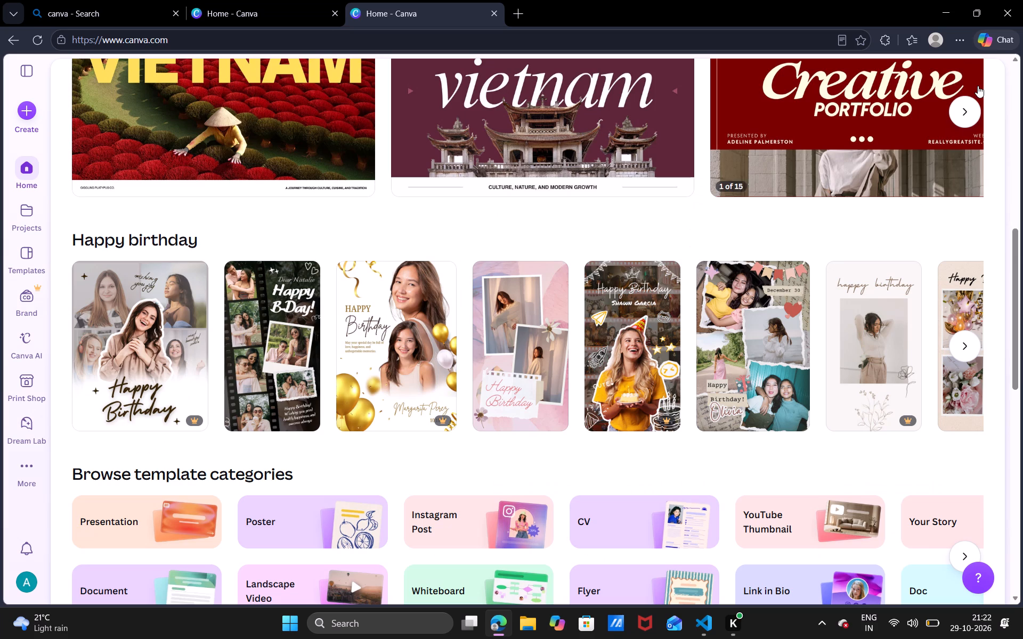
Look through the Happy birthday templates and the template categories, and open the Landscape Video category.
{"action": "scroll", "coordinate": [754, 376], "scroll_direction": "left", "scroll_amount": 1}
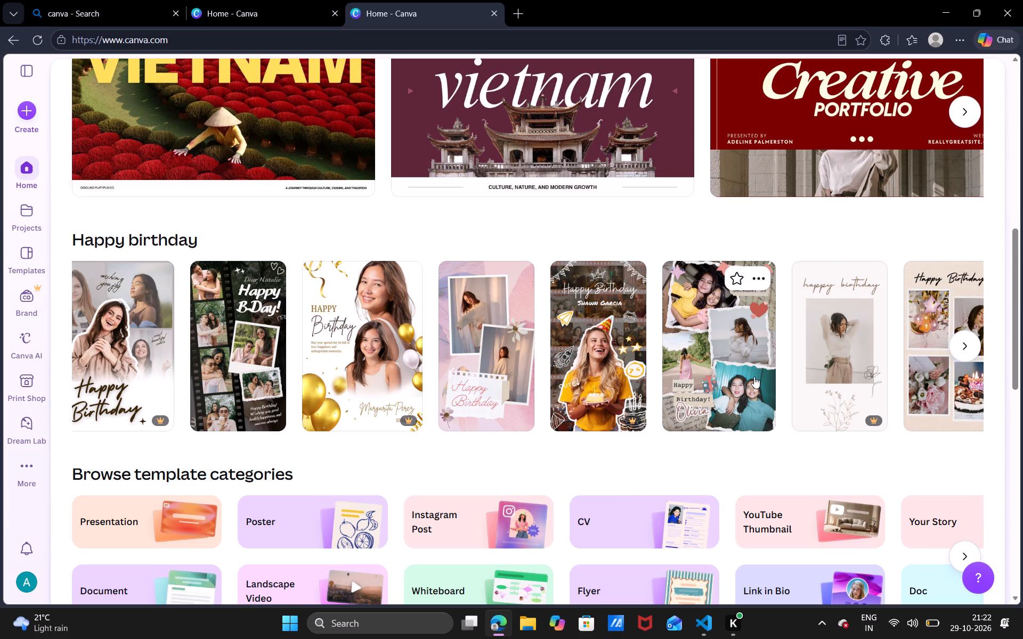
{"action": "scroll", "coordinate": [754, 376], "scroll_direction": "left", "scroll_amount": 4}
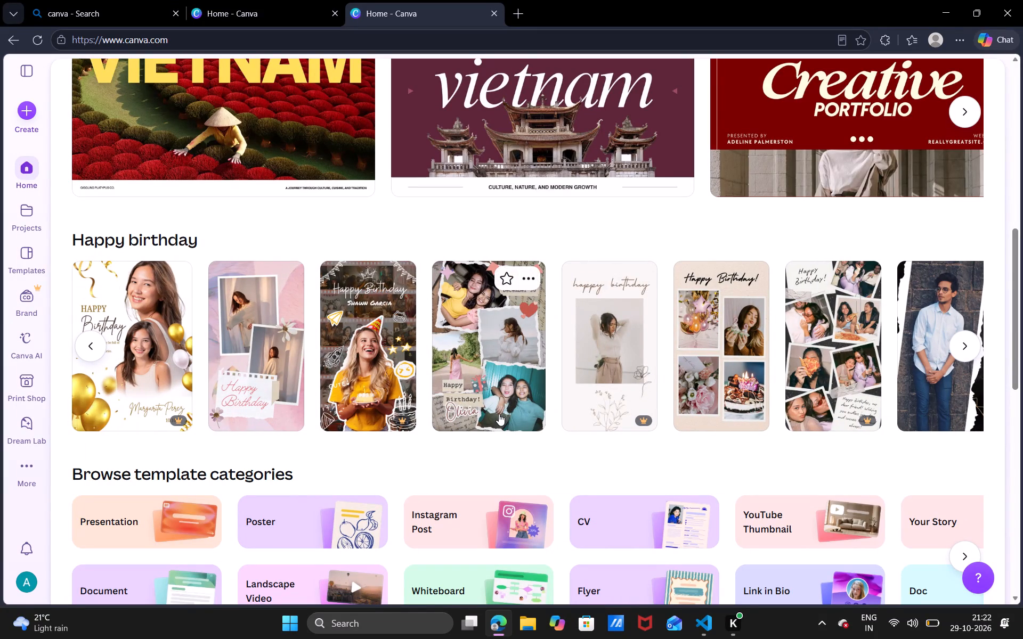
{"action": "scroll", "coordinate": [499, 414], "scroll_direction": "down", "scroll_amount": 2}
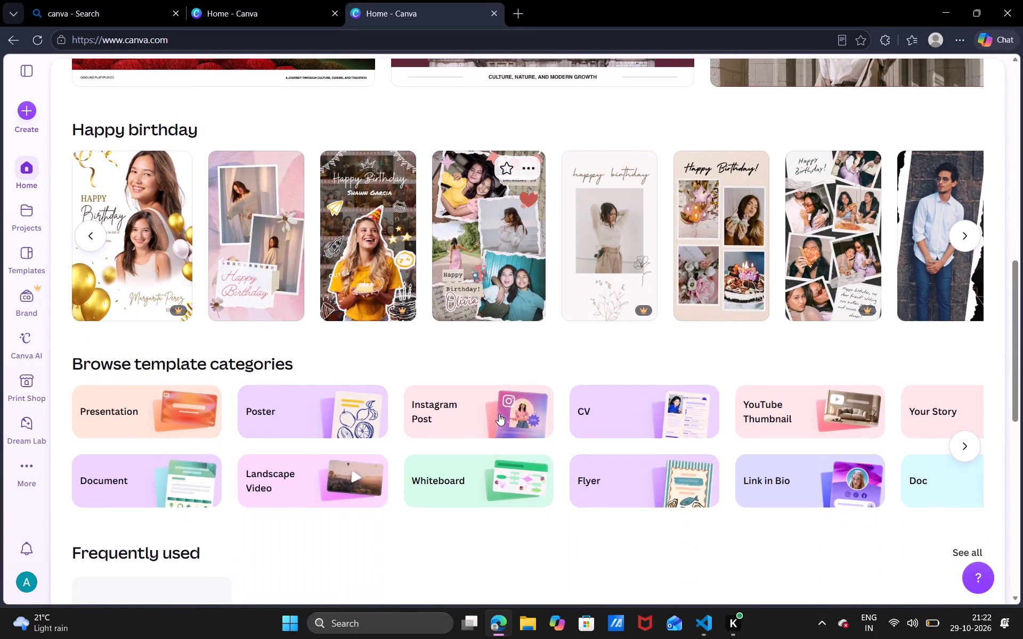
{"action": "scroll", "coordinate": [499, 414], "scroll_direction": "down", "scroll_amount": 1}
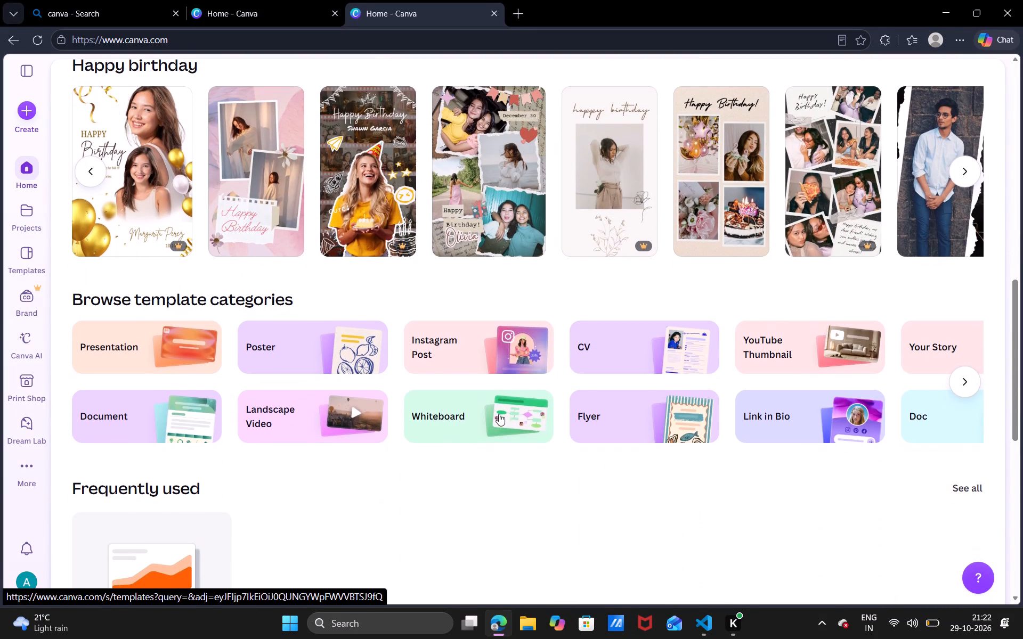
{"action": "scroll", "coordinate": [499, 414], "scroll_direction": "down", "scroll_amount": 1}
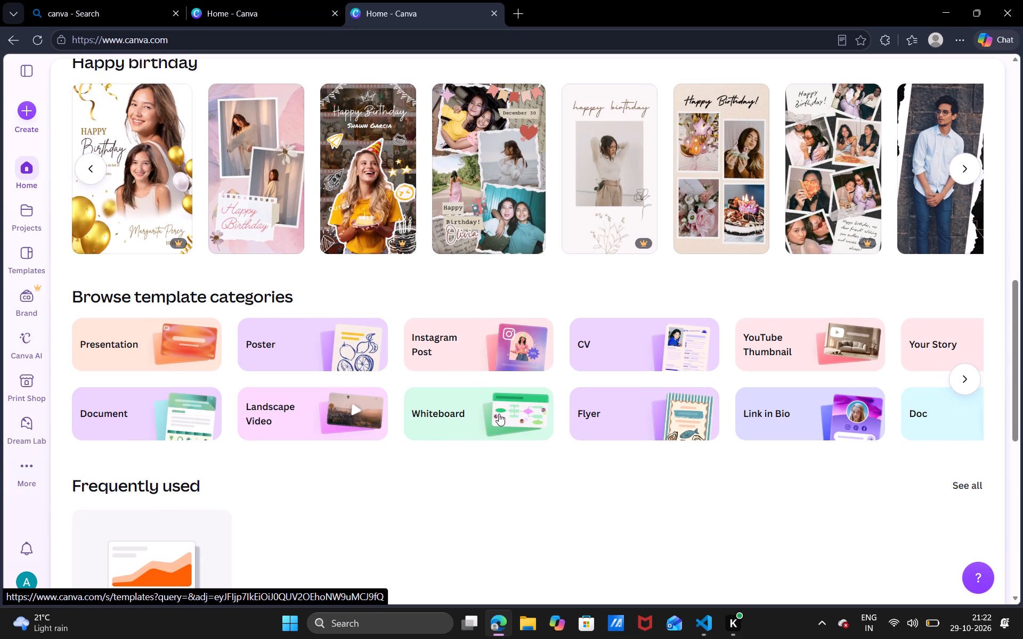
{"action": "scroll", "coordinate": [499, 414], "scroll_direction": "down", "scroll_amount": 1}
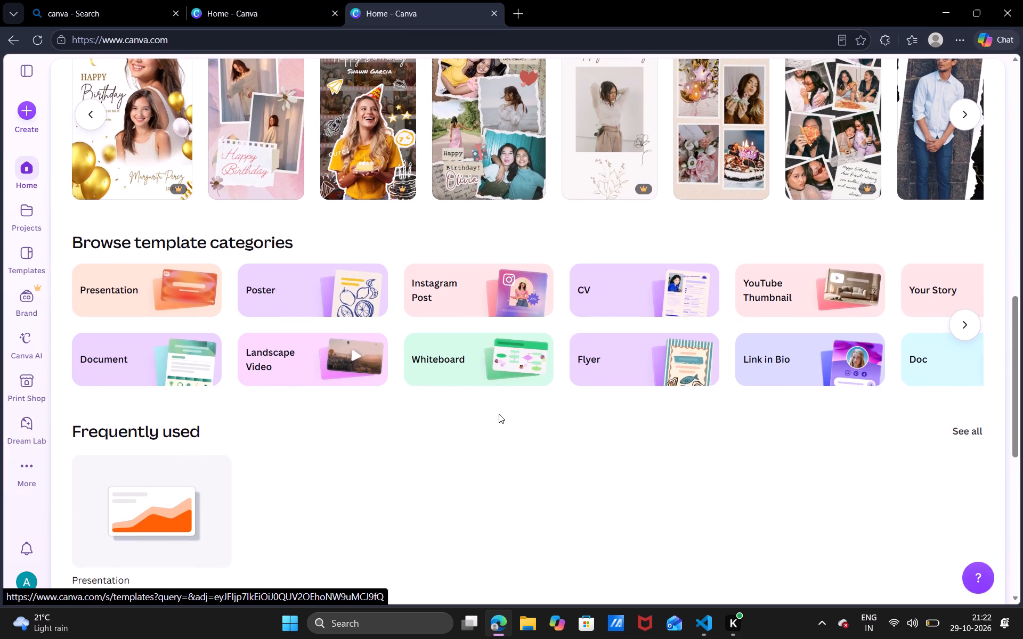
{"action": "left_click", "coordinate": [345, 354]}
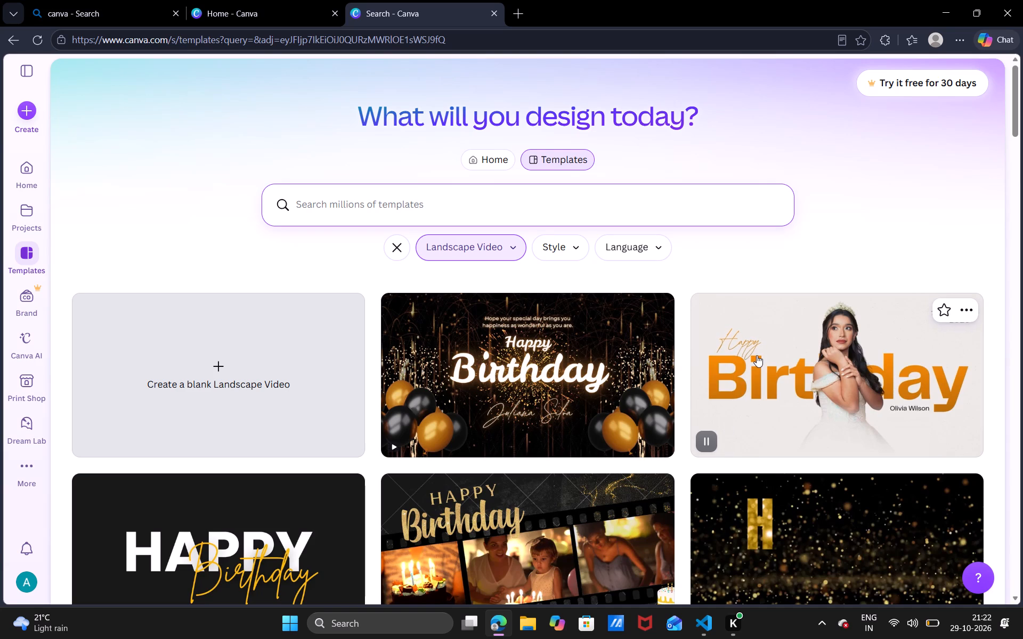
Preview the Simple Happy Birthday Video template, close the preview and return to the home page.
{"action": "left_click", "coordinate": [757, 355]}
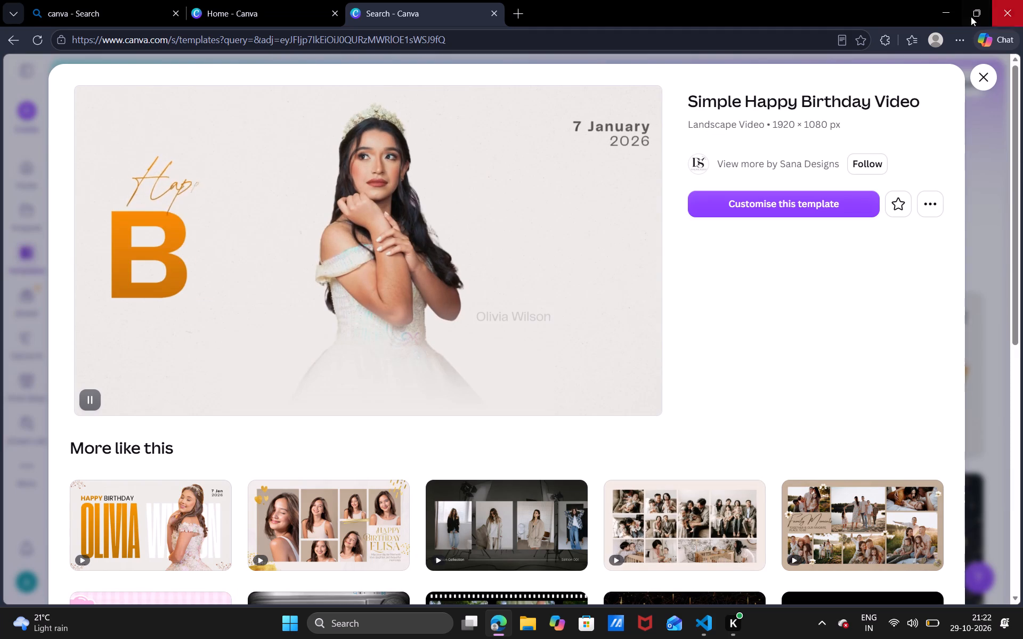
{"action": "left_click", "coordinate": [973, 76]}
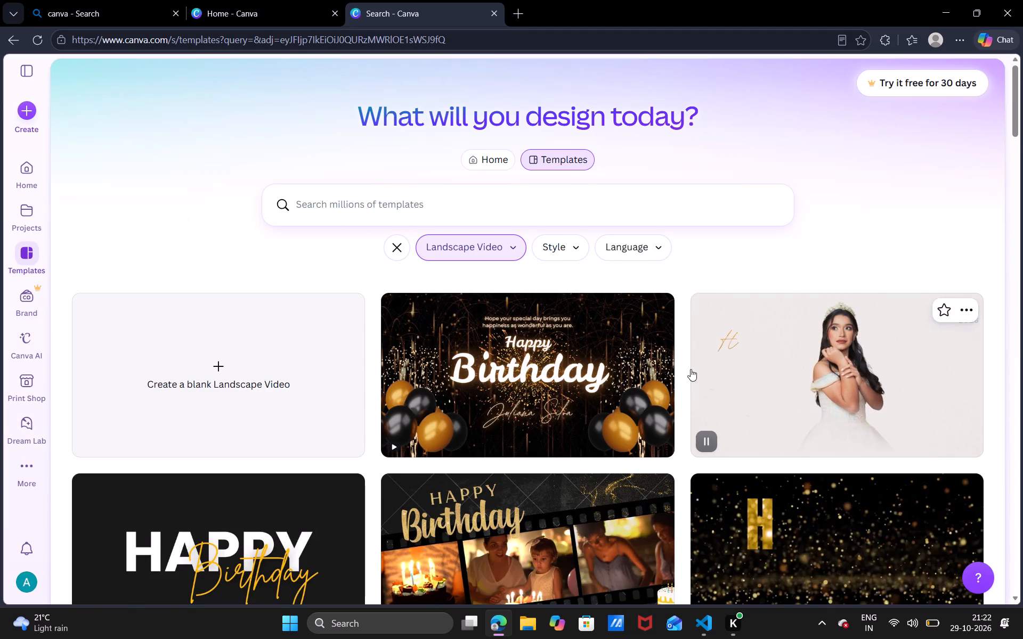
{"action": "scroll", "coordinate": [691, 369], "scroll_direction": "down", "scroll_amount": 1}
{"action": "scroll", "coordinate": [691, 369], "scroll_direction": "up", "scroll_amount": 3}
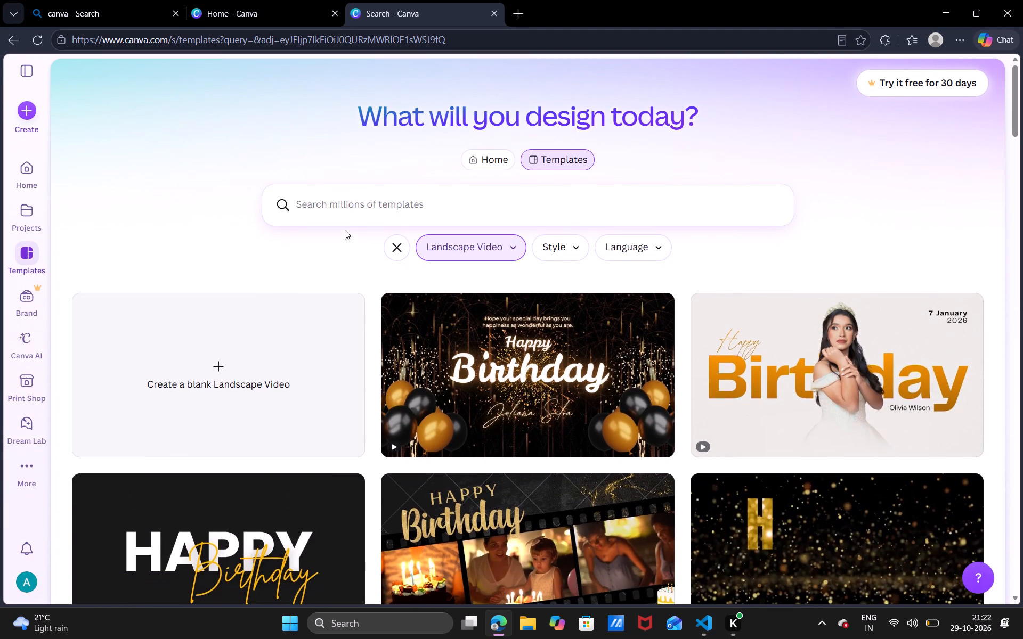
{"action": "scroll", "coordinate": [189, 195], "scroll_direction": "left", "scroll_amount": 1}
Return to the home page and look through its template categories, popular formats and print products.
{"action": "left_click", "coordinate": [22, 184]}
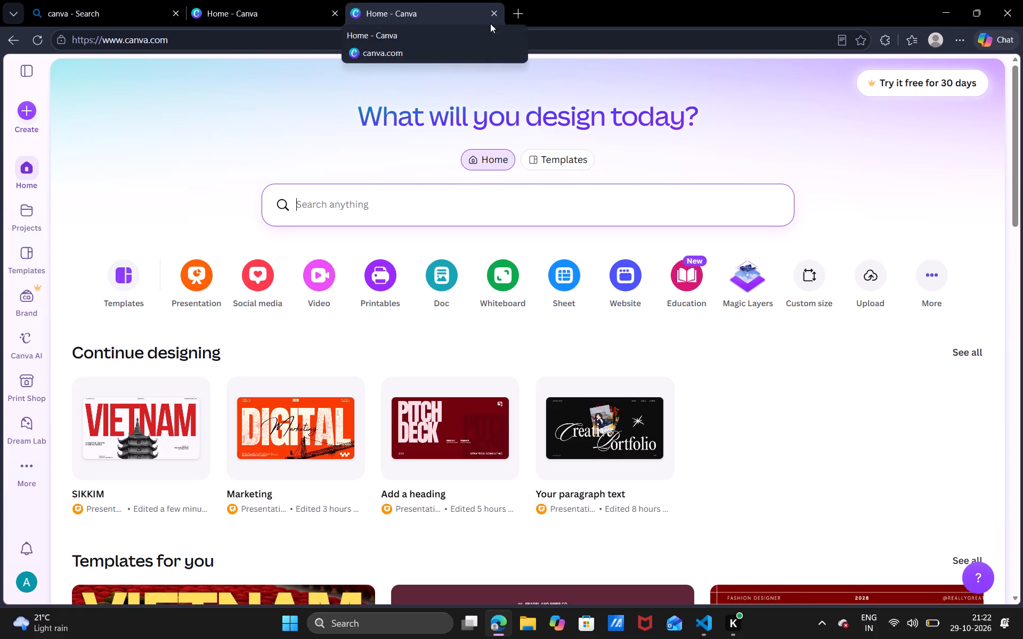
{"action": "scroll", "coordinate": [494, 148], "scroll_direction": "down", "scroll_amount": 8}
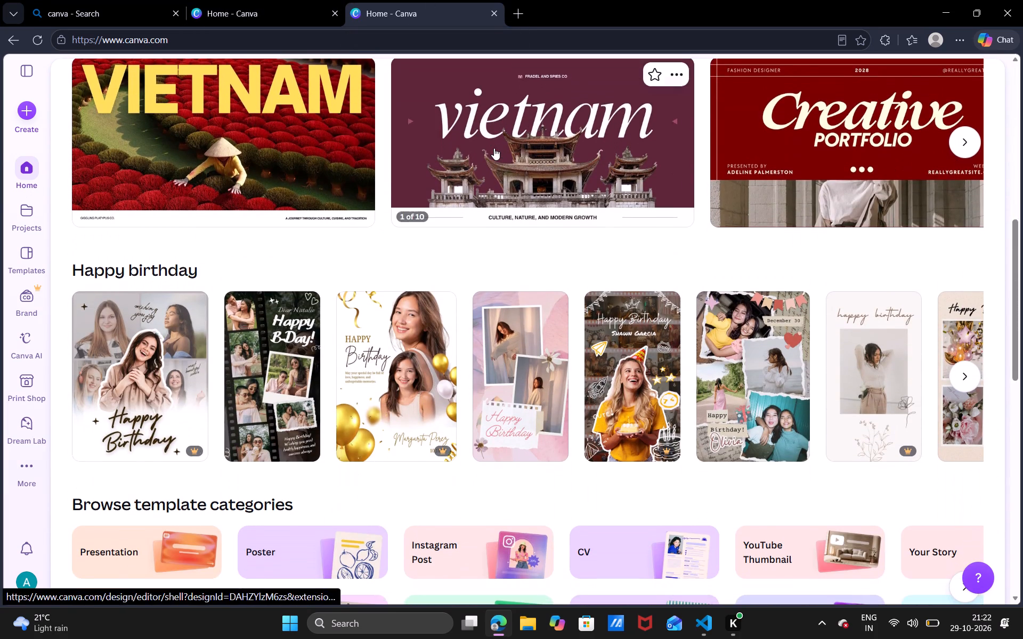
{"action": "scroll", "coordinate": [494, 148], "scroll_direction": "down", "scroll_amount": 10}
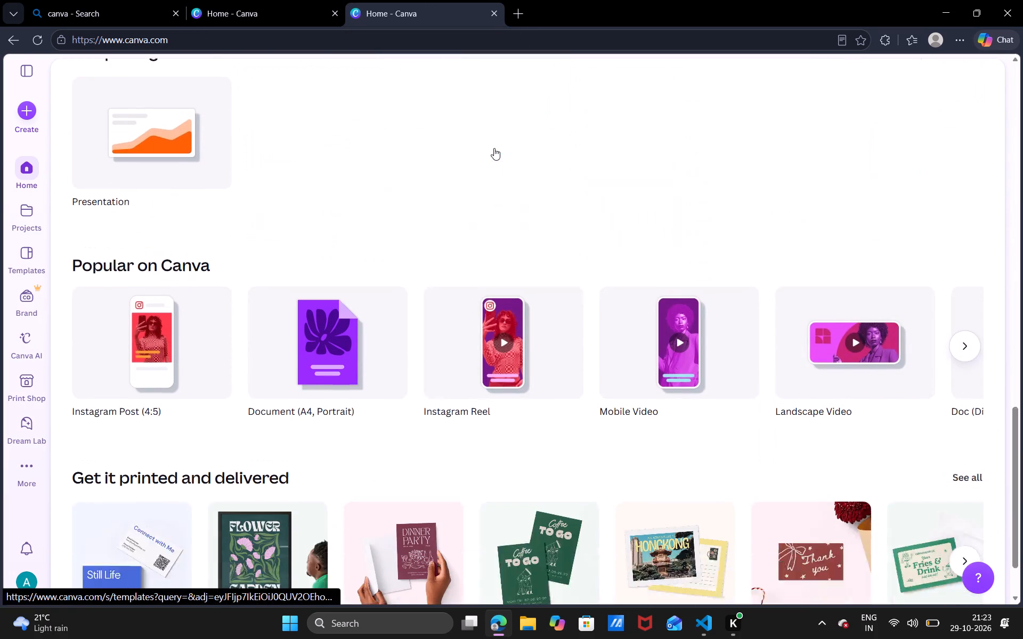
{"action": "scroll", "coordinate": [494, 148], "scroll_direction": "down", "scroll_amount": 2}
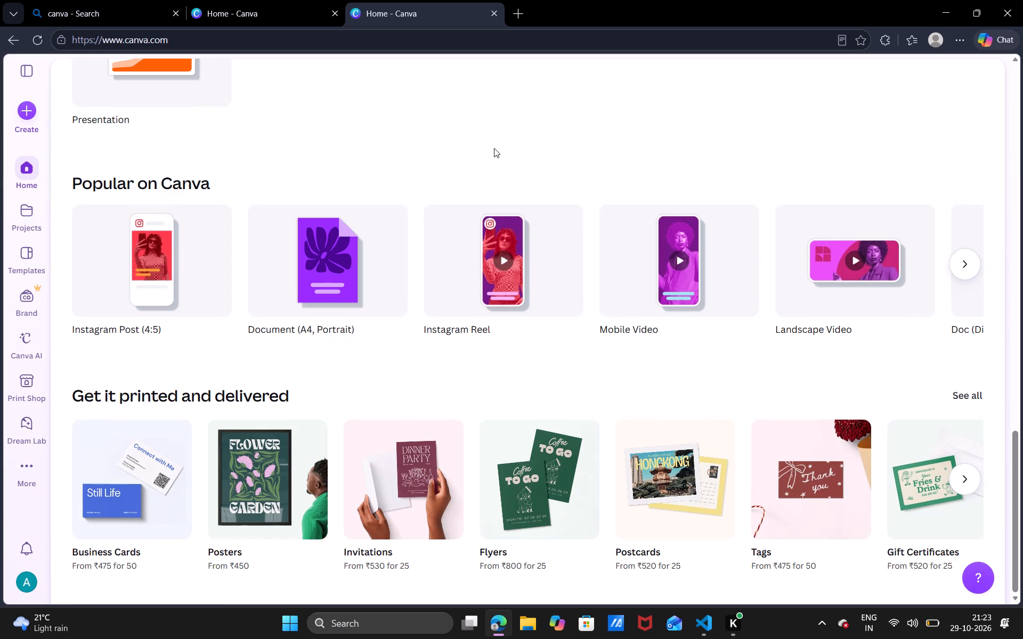
{"action": "scroll", "coordinate": [523, 239], "scroll_direction": "up", "scroll_amount": 5}
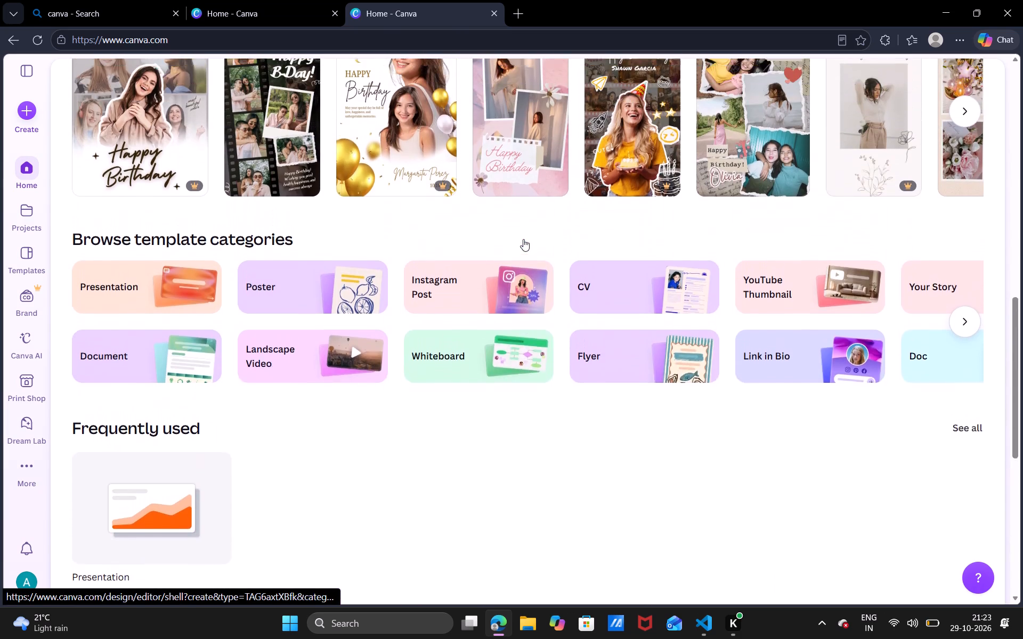
{"action": "scroll", "coordinate": [523, 239], "scroll_direction": "up", "scroll_amount": 5}
{"action": "scroll", "coordinate": [476, 111], "scroll_direction": "up", "scroll_amount": 4}
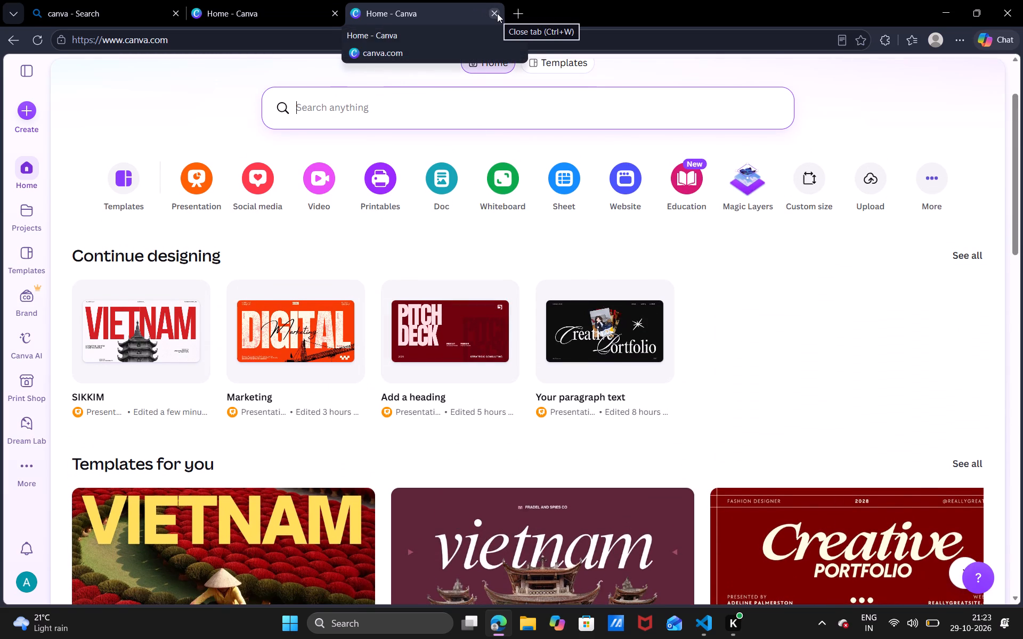
Close both open Canva home page browser tabs.
{"action": "left_click", "coordinate": [497, 13]}
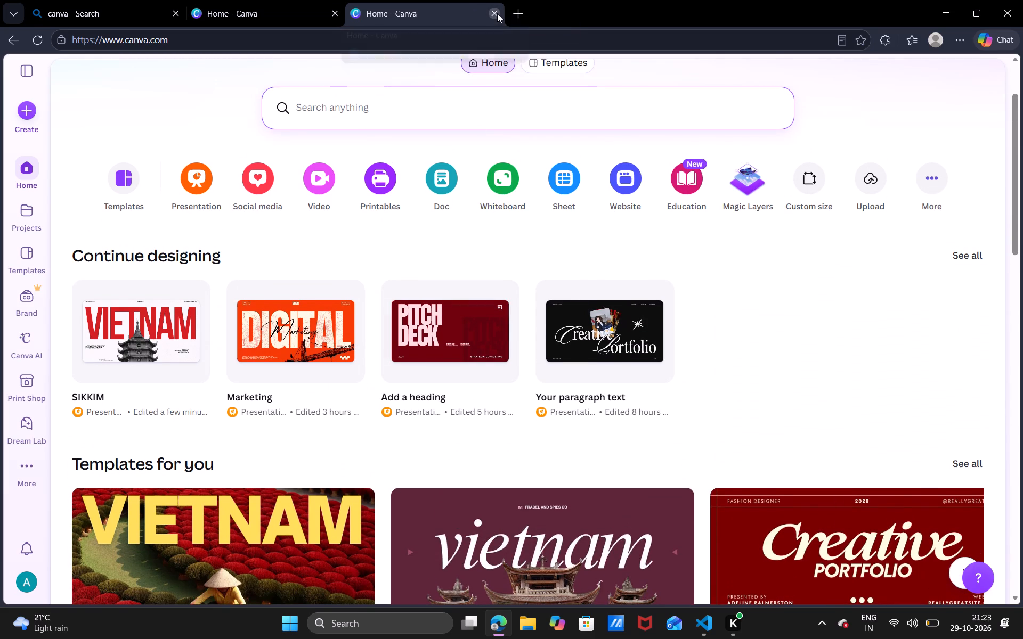
{"action": "left_click", "coordinate": [332, 14]}
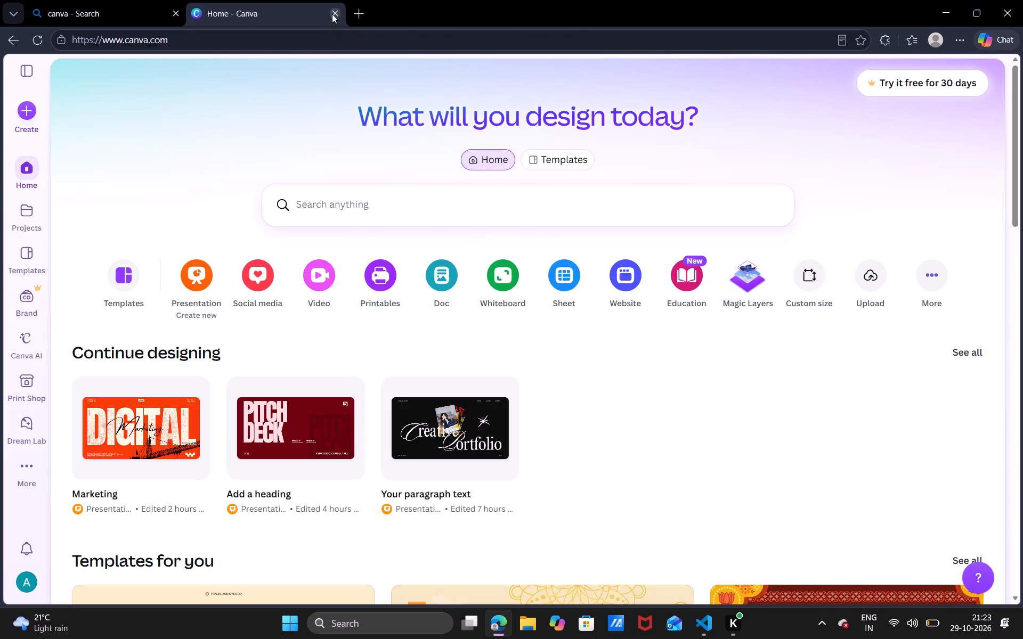